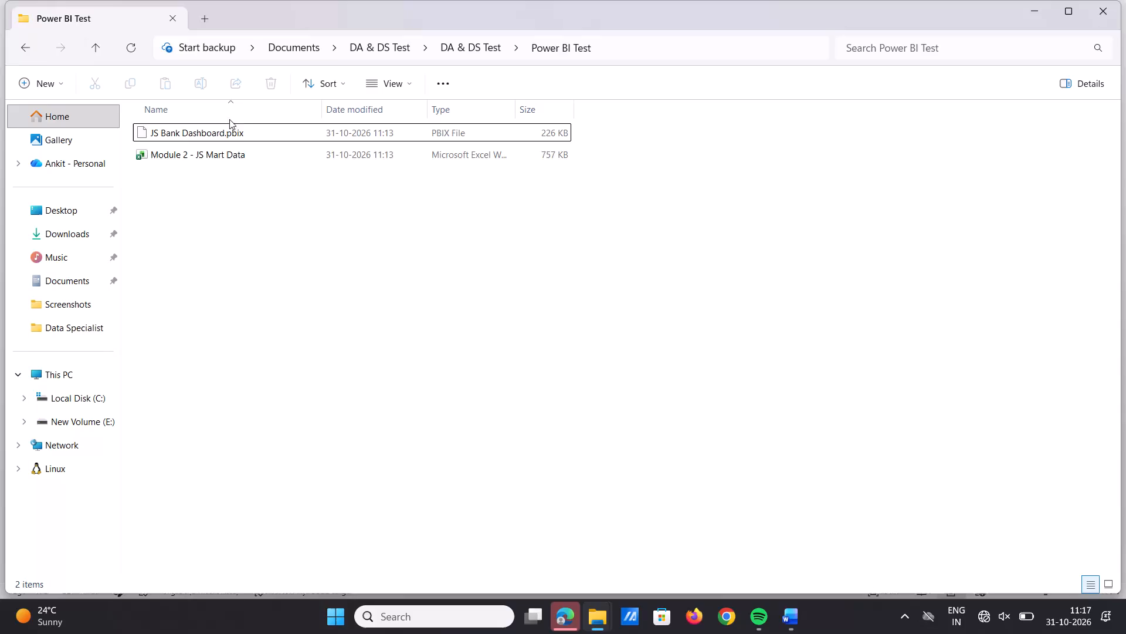
# Open the Instructions document in the DA & DS Test folder.
pyautogui.click(22, 50)
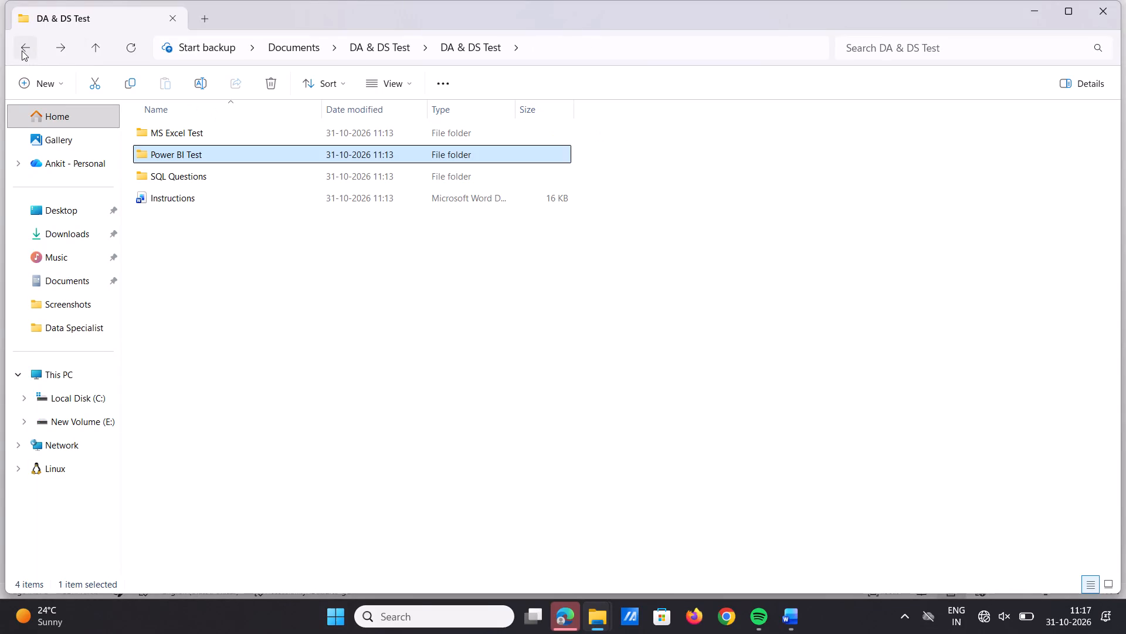
pyautogui.doubleClick(216, 196)
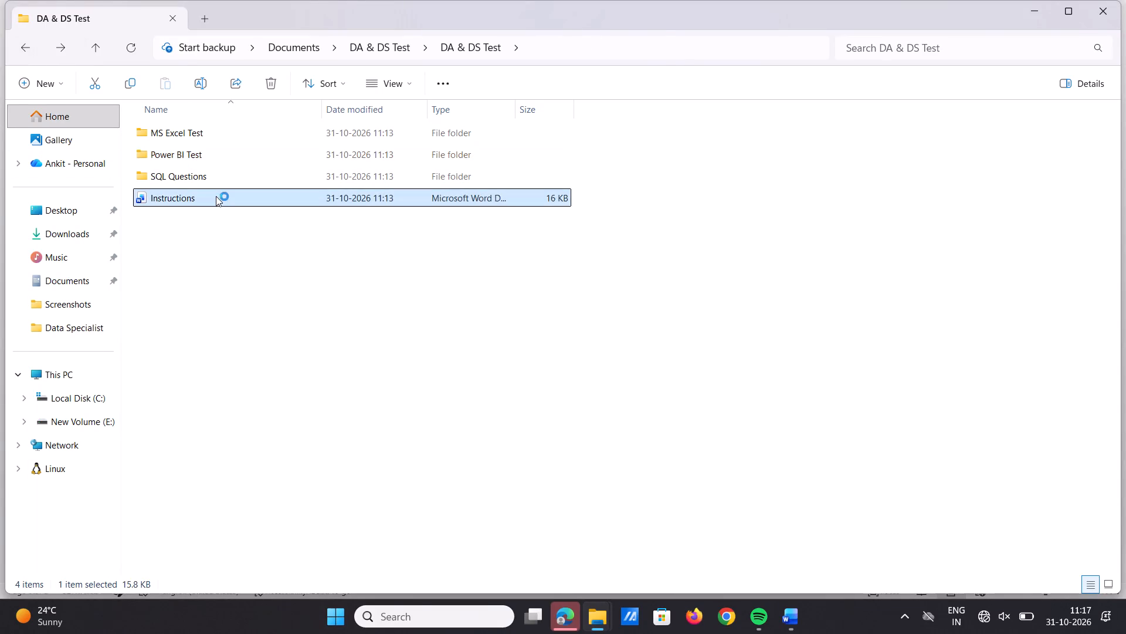
# Follow the submission Google Form link in the Instructions document, allowing the hyperlink to open.
pyautogui.scroll(-1, 468, 284)
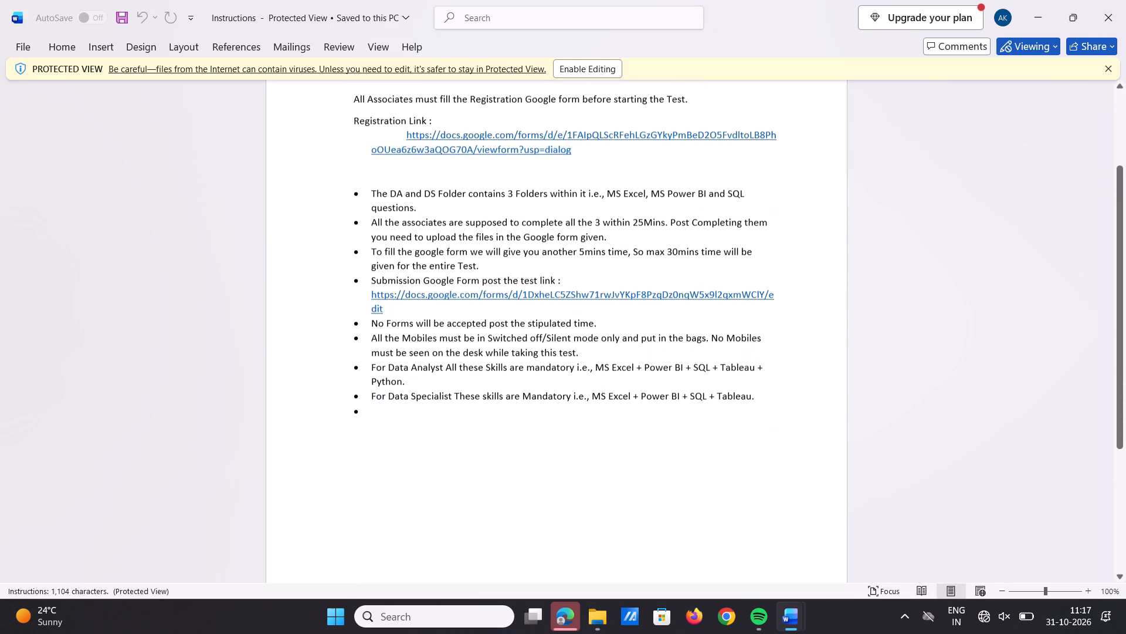
pyautogui.click(467, 289)
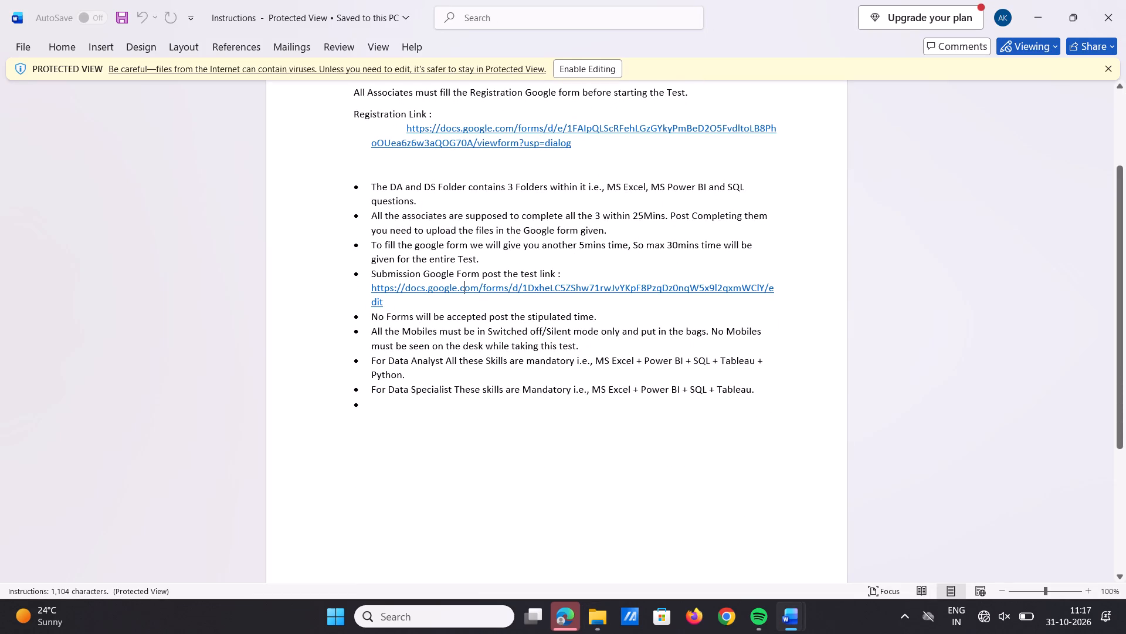
pyautogui.keyDown('ctrl'); pyautogui.click(378, 293); pyautogui.keyUp('ctrl')
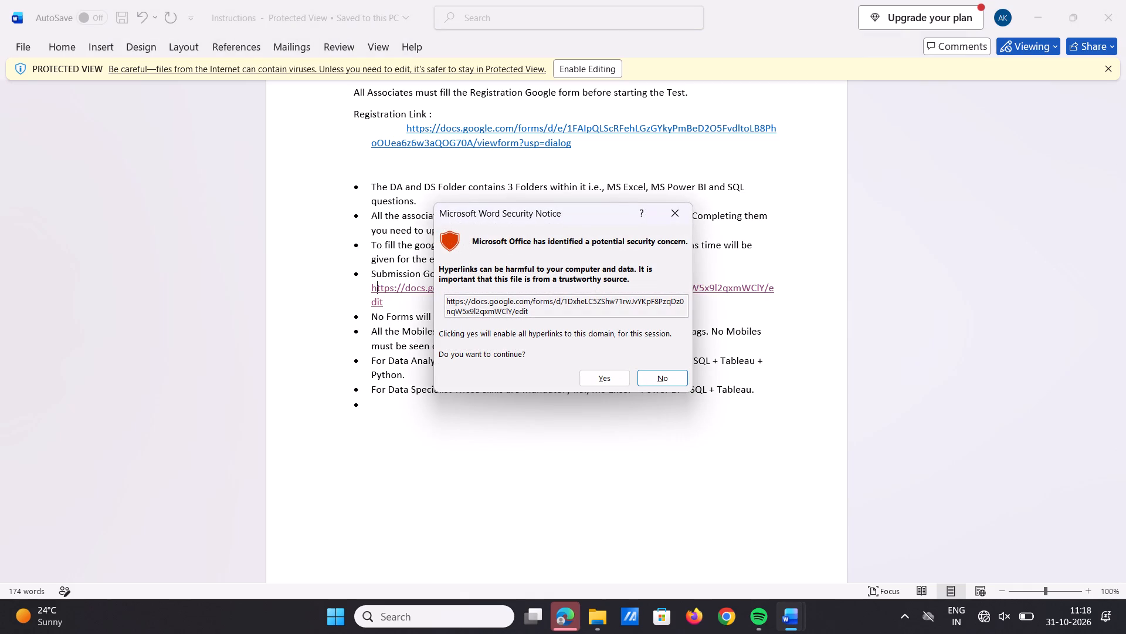
pyautogui.click(593, 382)
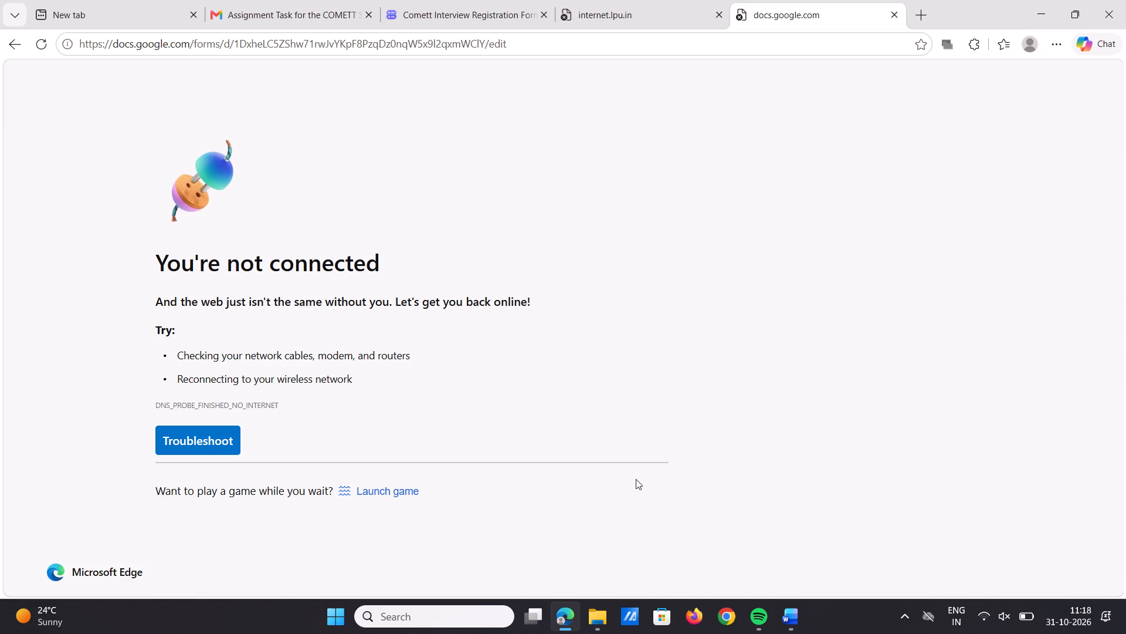
# Switch to File Explorer and open the COMETT STAFFING SOLUTIONS PVT. LTD folder on Local Disk (C:).
pyautogui.click(604, 614)
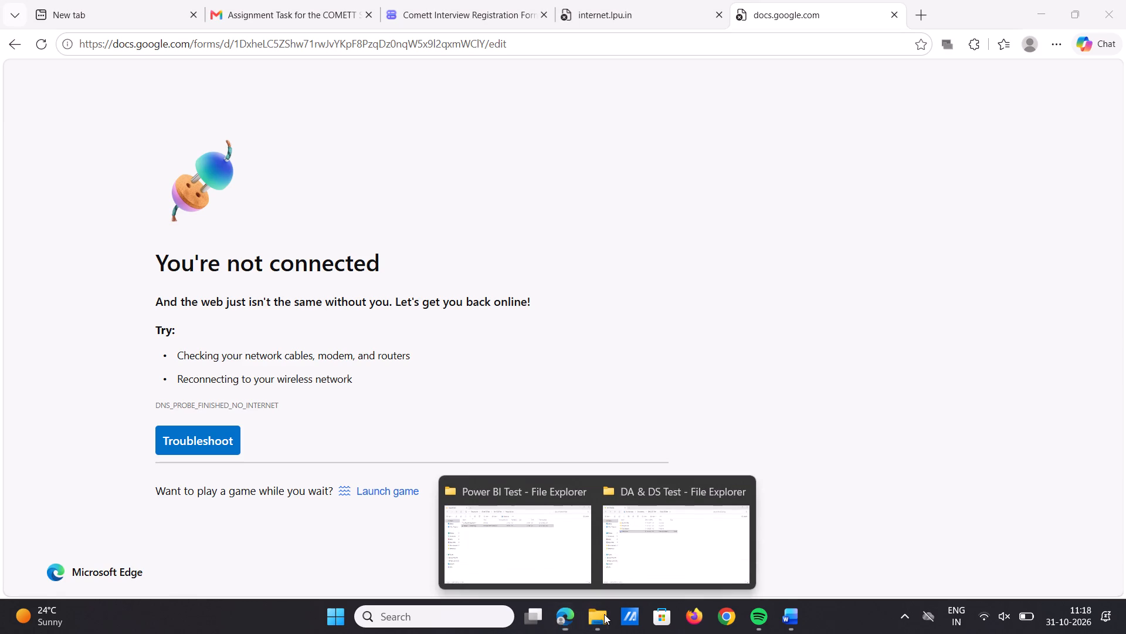
pyautogui.click(555, 544)
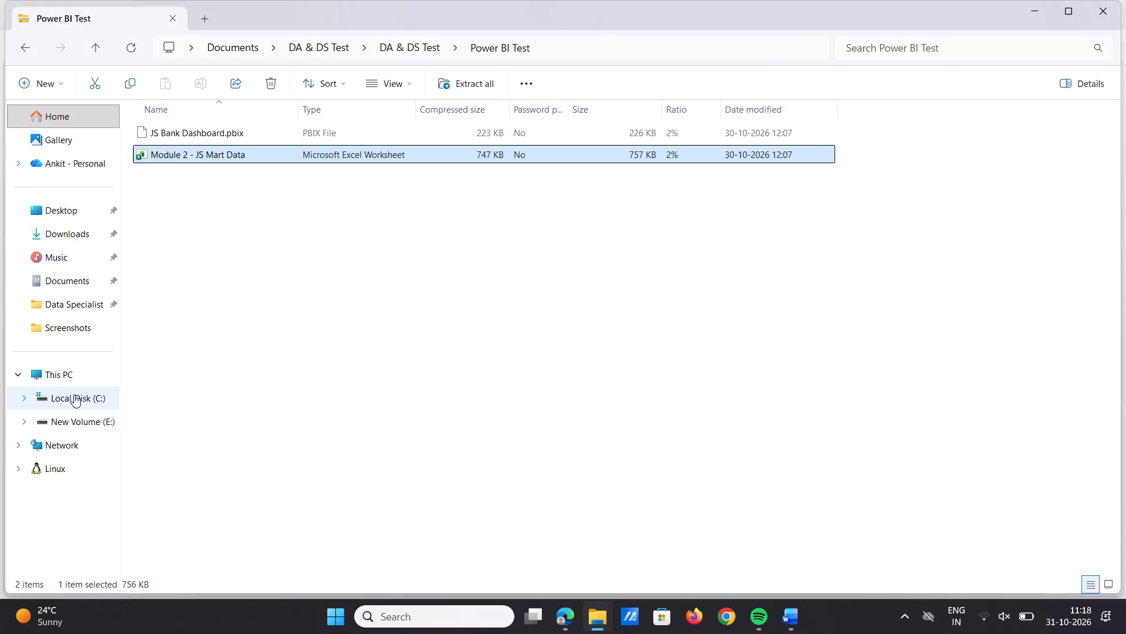
pyautogui.click(74, 394)
pyautogui.click(74, 394)
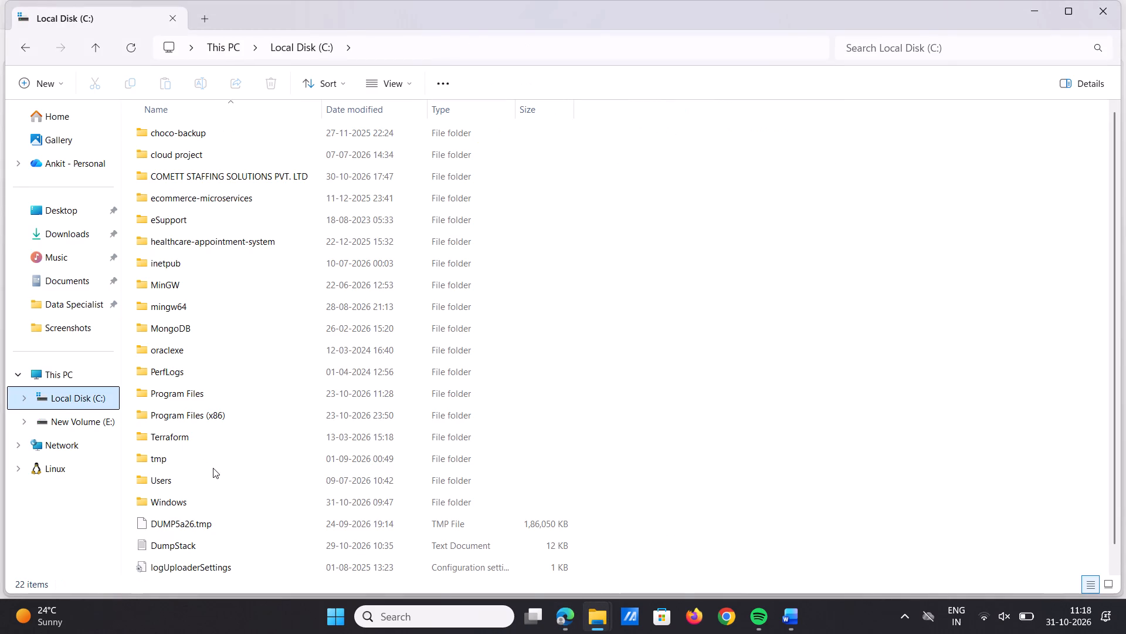
pyautogui.doubleClick(232, 170)
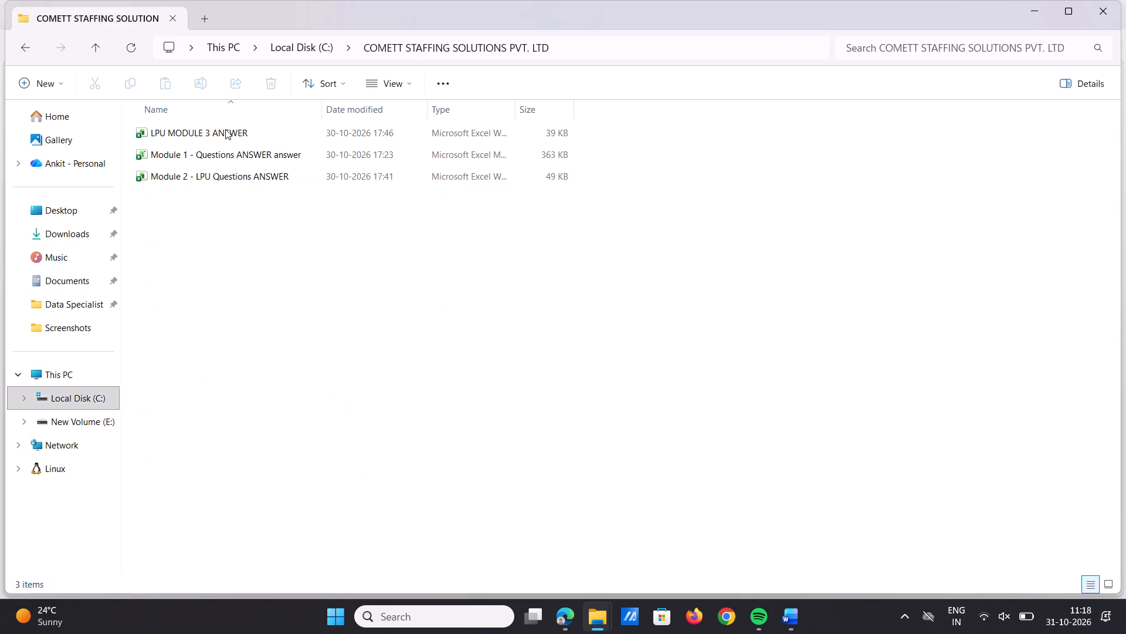
# Open the LPU MODULE 3 ANSWER workbook in Excel, allowing its content to be recovered.
pyautogui.doubleClick(225, 129)
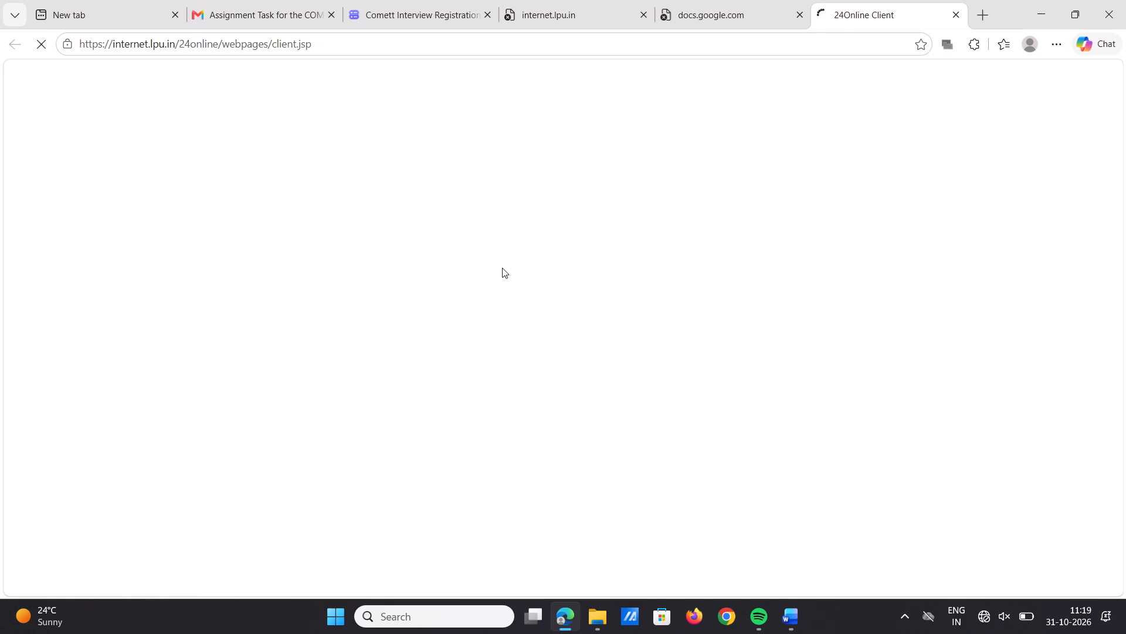
pyautogui.click(1031, 9)
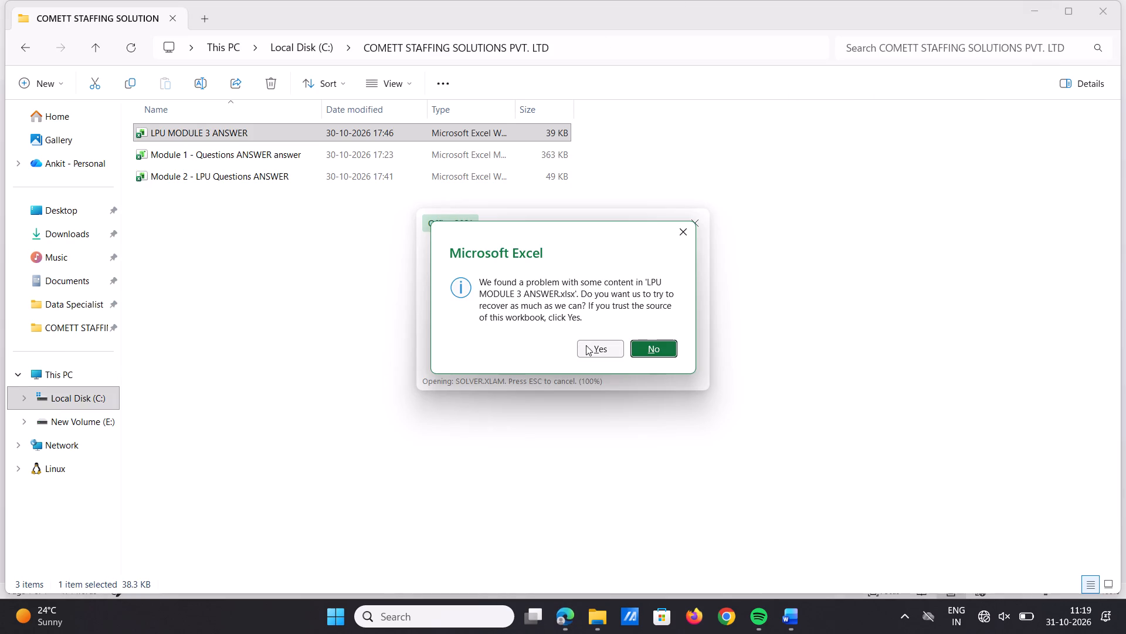
pyautogui.click(586, 345)
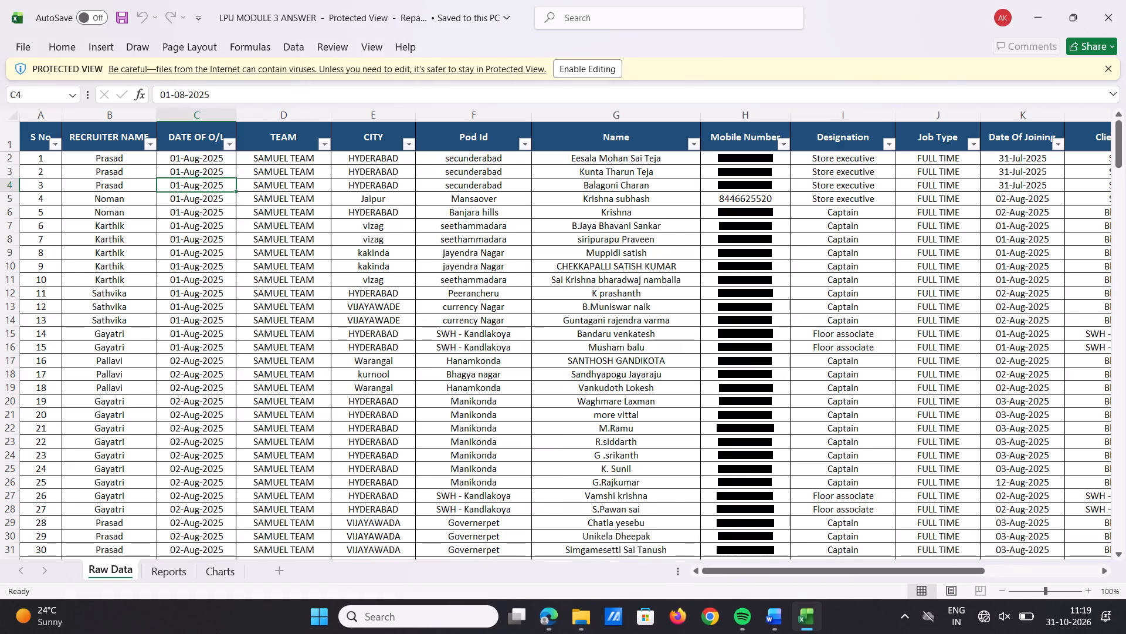
# Examine the Raw Data, Reports and Charts sheets of the LPU MODULE 3 ANSWER workbook, and close it.
pyautogui.scroll(-1, 601, 335)
pyautogui.hscroll(-4, 601, 335)
pyautogui.hscroll(3, 601, 335)
pyautogui.scroll(-3, 601, 335)
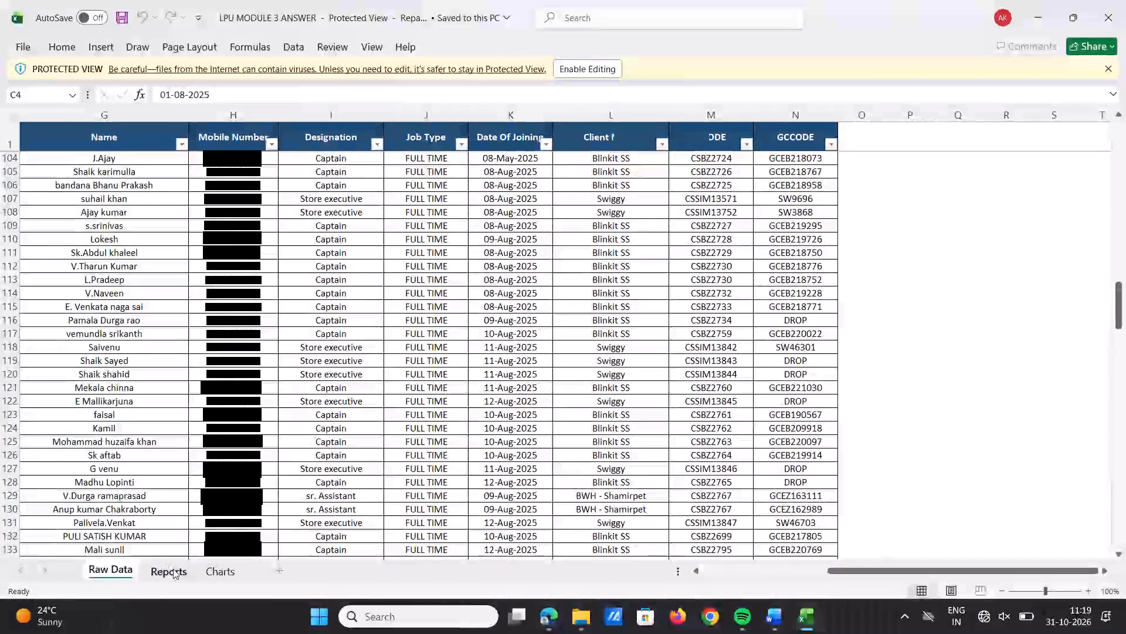
pyautogui.click(174, 569)
pyautogui.hscroll(-3, 478, 383)
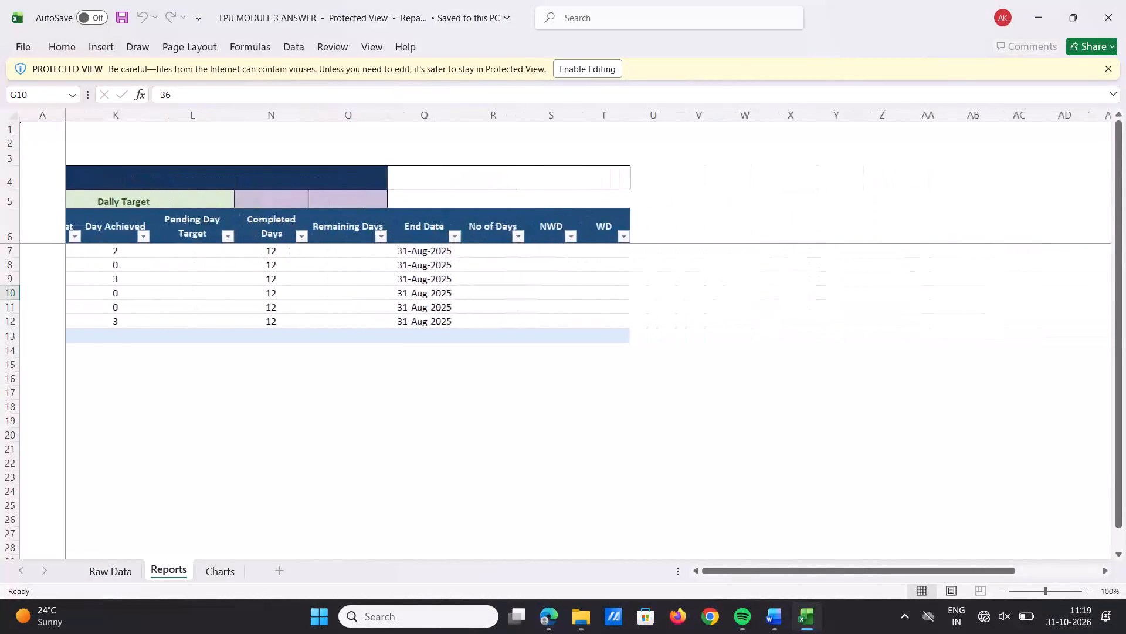
pyautogui.hscroll(4, 478, 383)
pyautogui.click(213, 566)
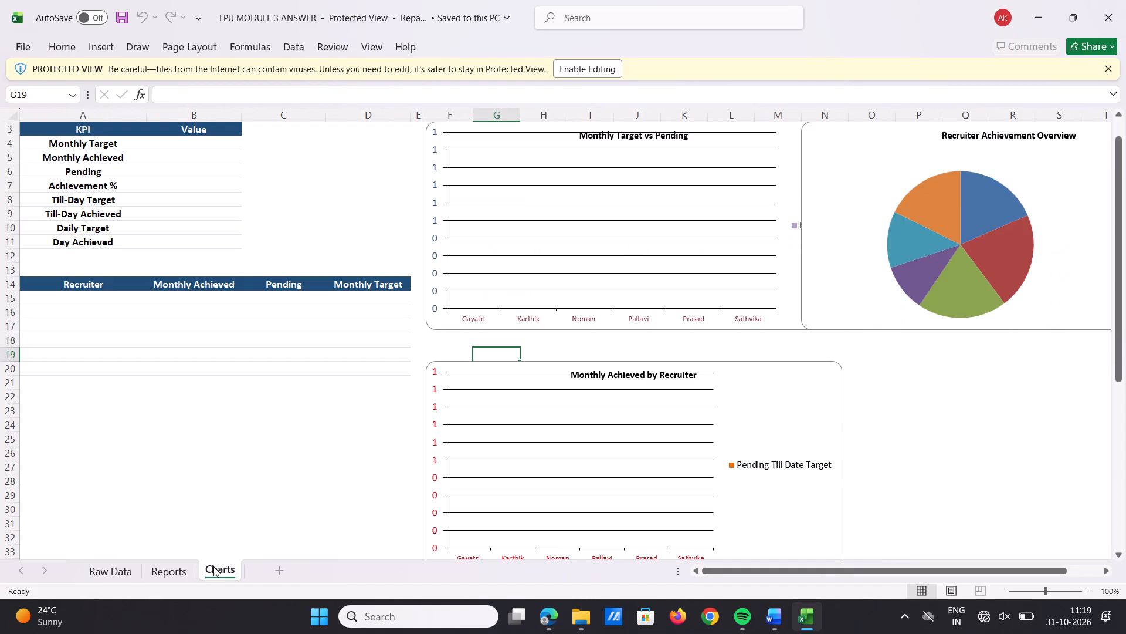
pyautogui.scroll(-2, 306, 402)
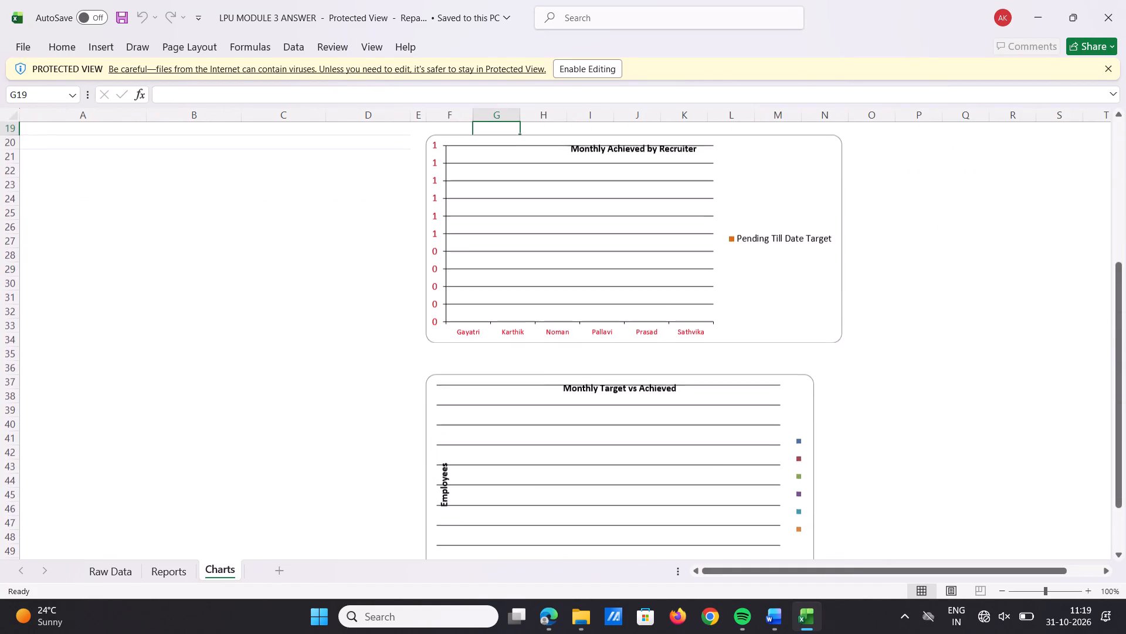
pyautogui.scroll(-4, 306, 402)
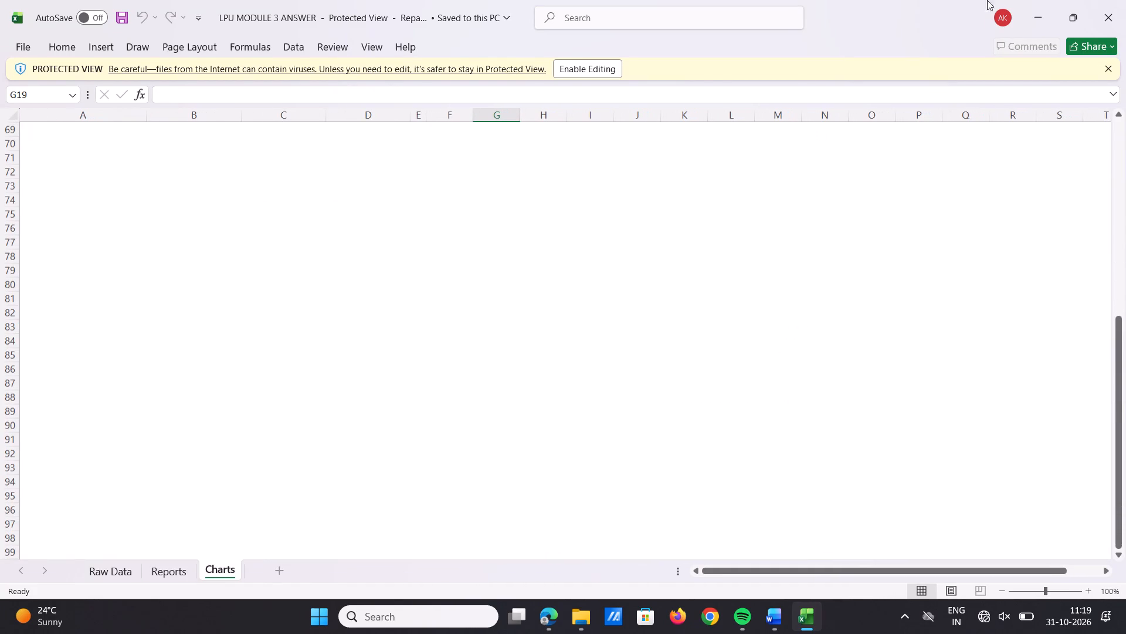
pyautogui.click(1114, 1)
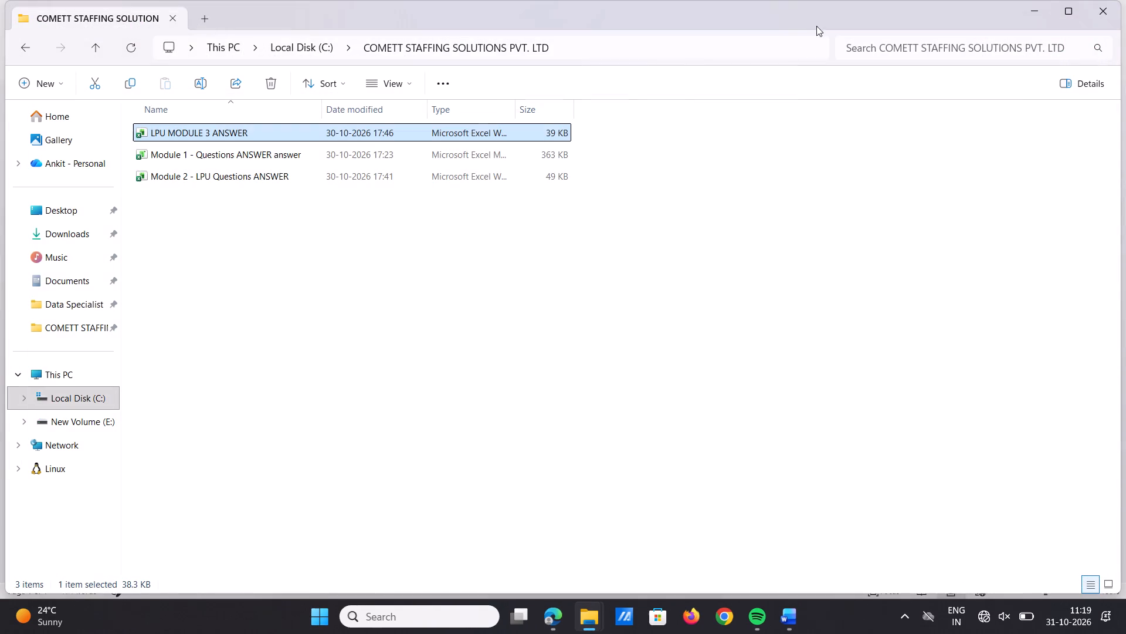
# Open the Module 1 - Questions ANSWER answer workbook, look through its formula sheets from HLookup to Understanding References, and close it.
pyautogui.doubleClick(257, 158)
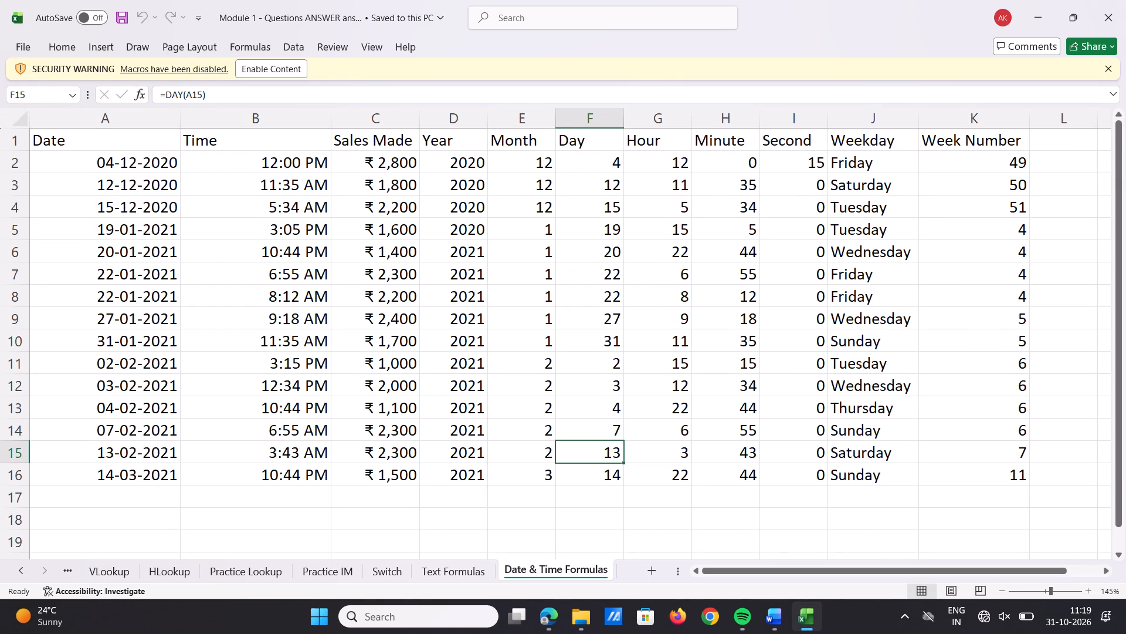
pyautogui.click(161, 574)
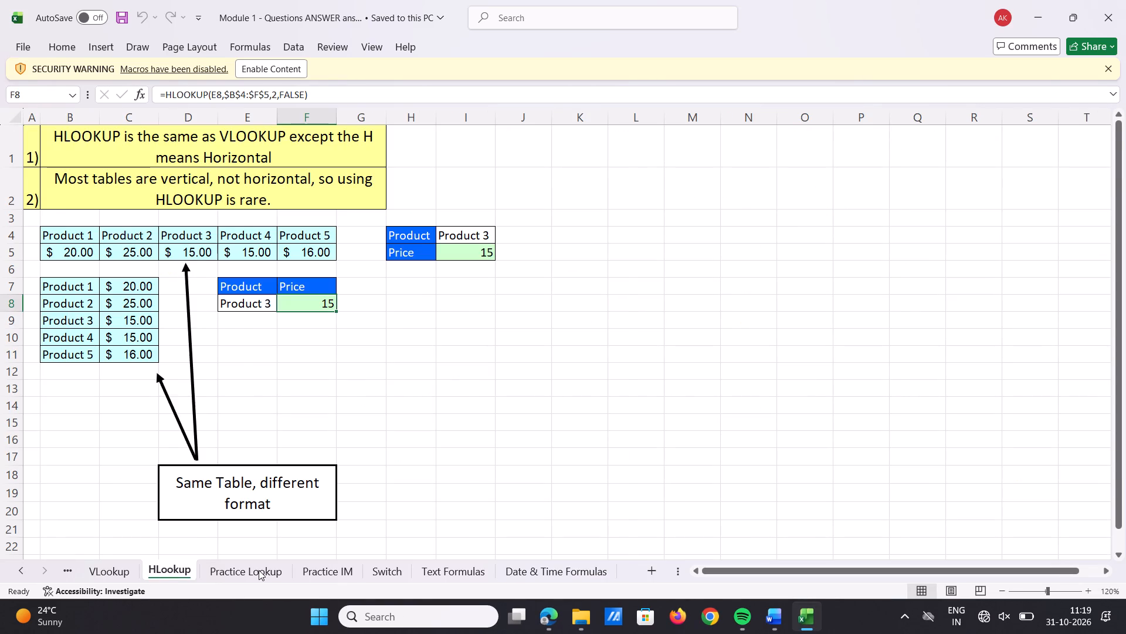
pyautogui.click(259, 570)
pyautogui.click(345, 576)
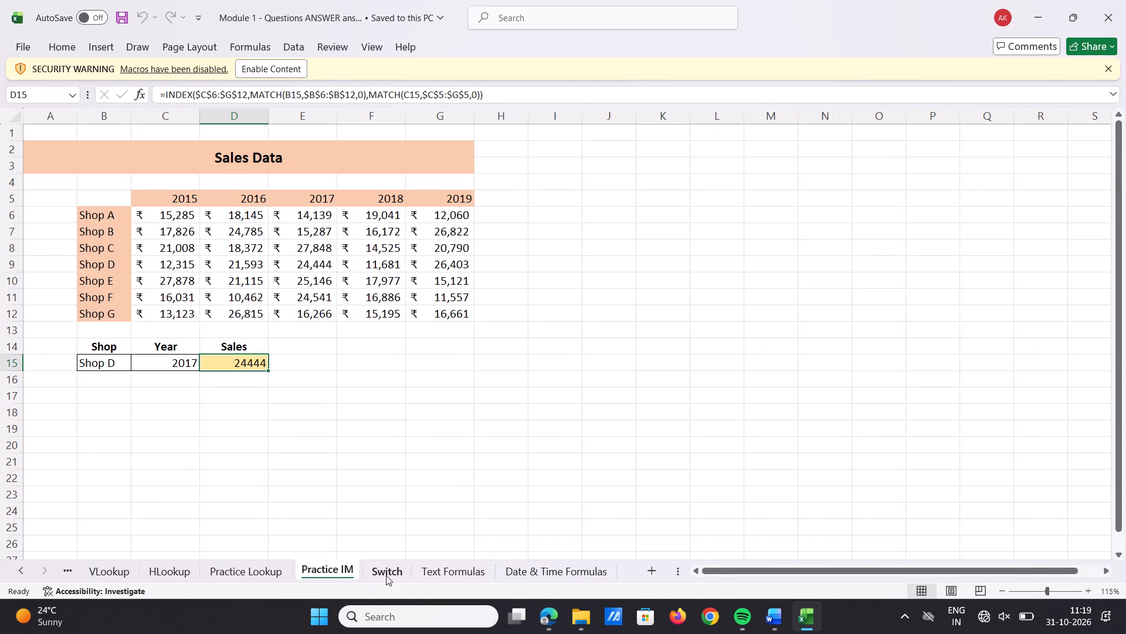
pyautogui.click(386, 575)
pyautogui.click(434, 576)
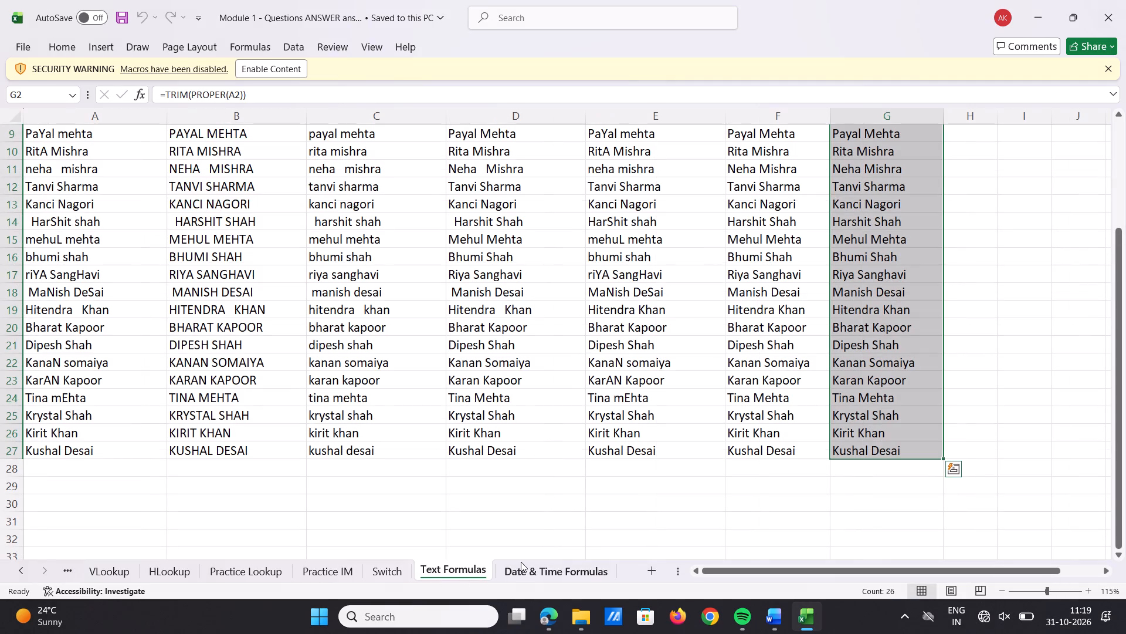
pyautogui.click(529, 572)
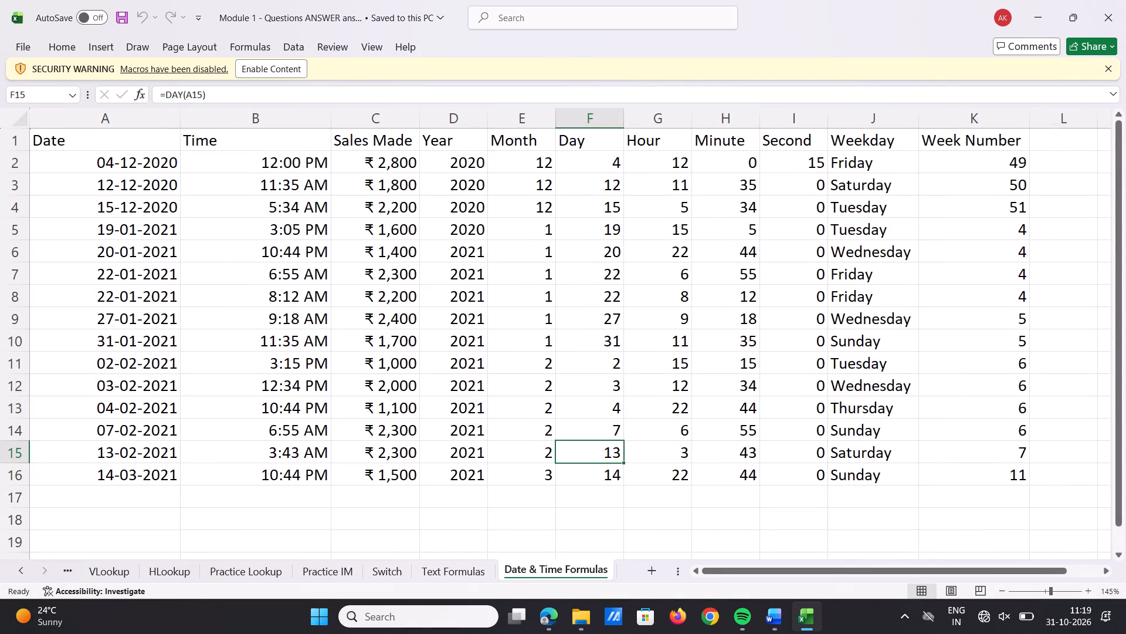
pyautogui.tripleClick(22, 572)
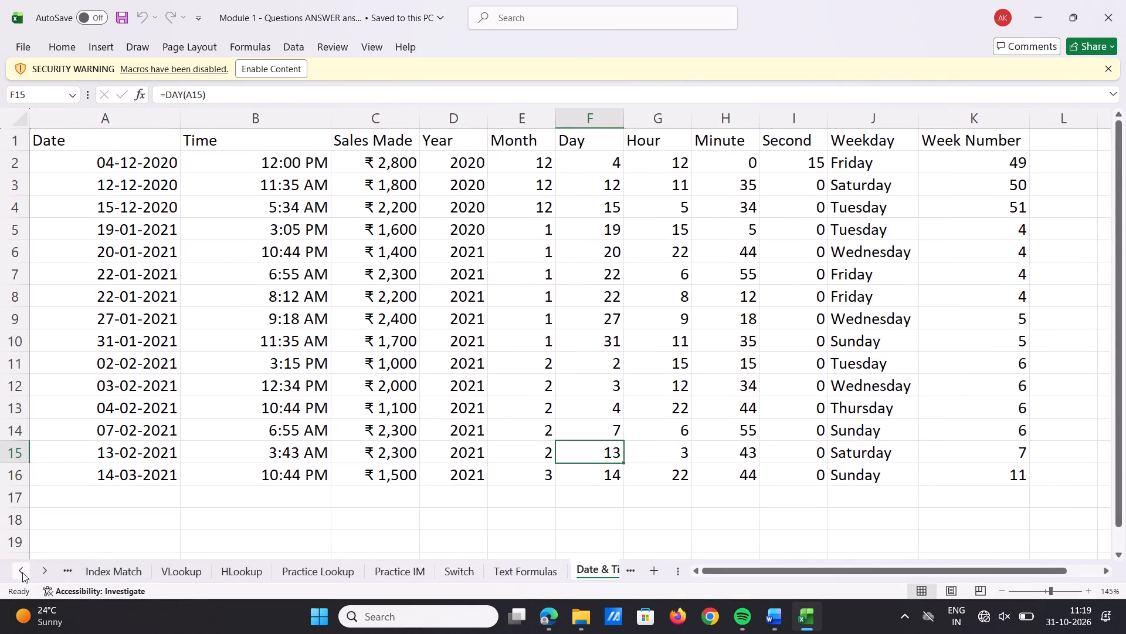
pyautogui.tripleClick(22, 572)
pyautogui.click(22, 572)
pyautogui.moveTo(22, 572); pyautogui.dragTo(104, 583)
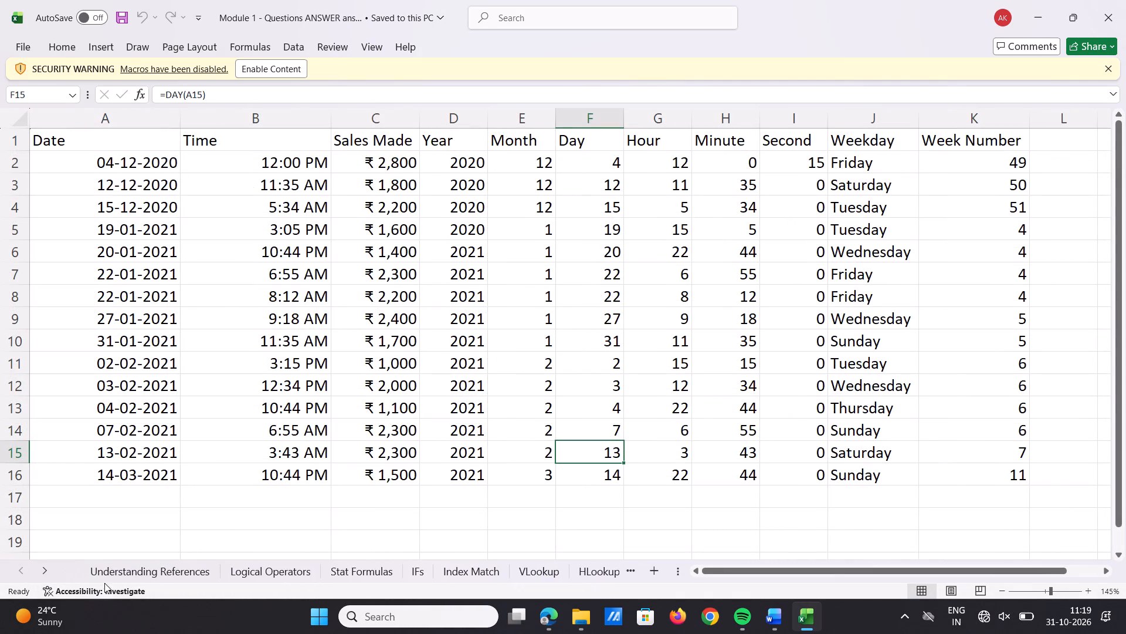
pyautogui.moveTo(104, 583); pyautogui.dragTo(114, 574)
pyautogui.click(114, 574)
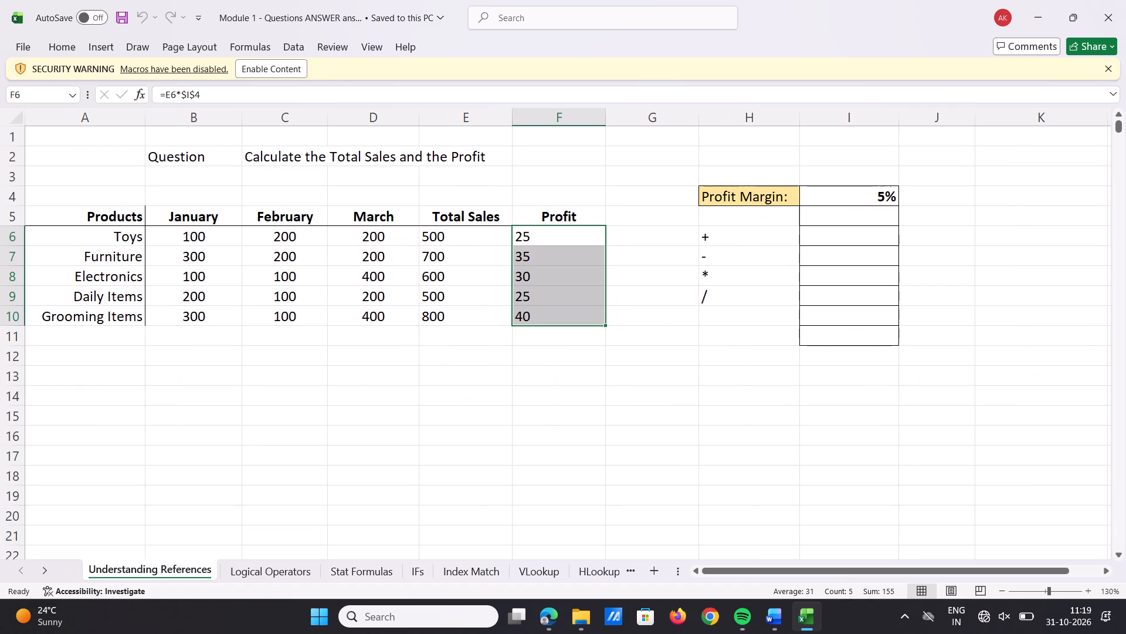
pyautogui.click(1122, 1)
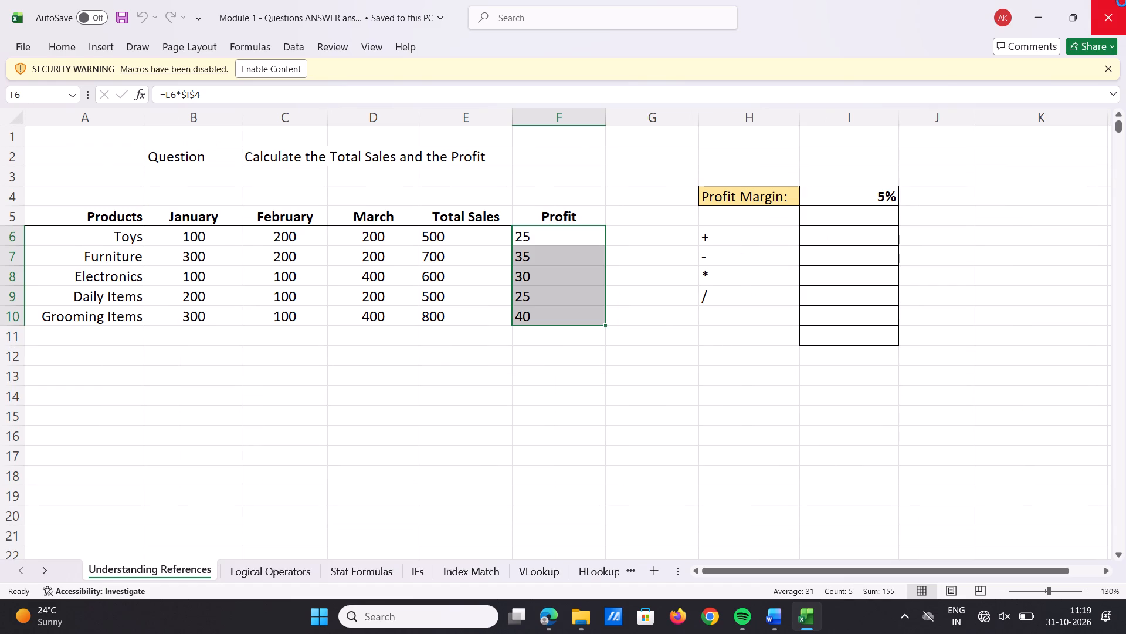
# Open the Module 2 - LPU Questions ANSWER workbook and examine the charts on its Bar & Column Charts sheet.
pyautogui.doubleClick(294, 171)
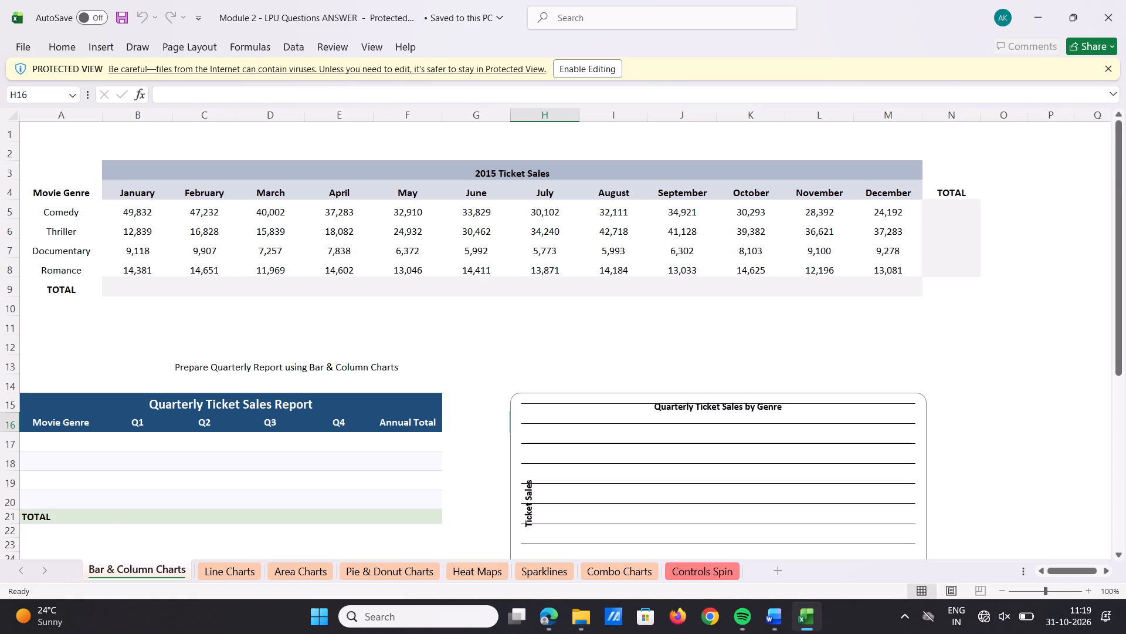
pyautogui.scroll(-2, 415, 321)
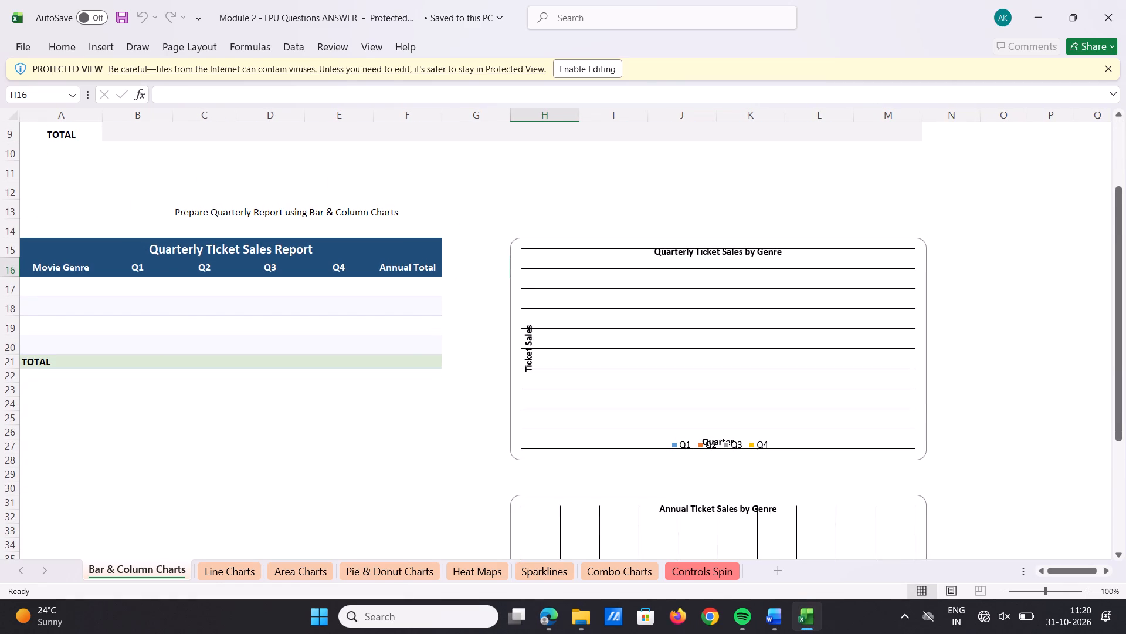
pyautogui.scroll(-3, 415, 321)
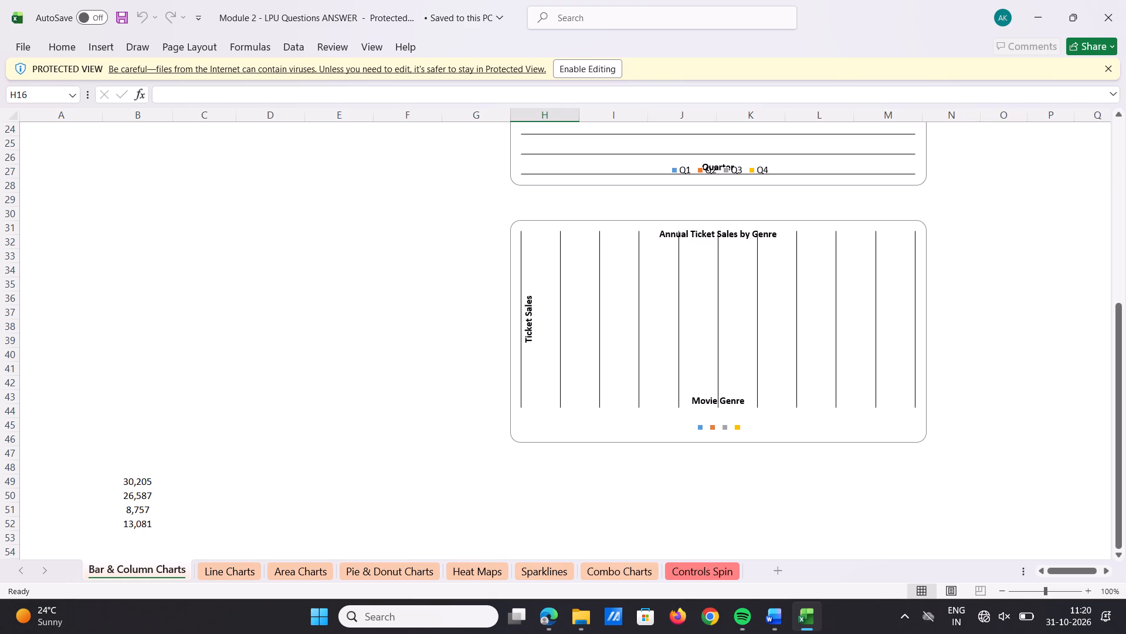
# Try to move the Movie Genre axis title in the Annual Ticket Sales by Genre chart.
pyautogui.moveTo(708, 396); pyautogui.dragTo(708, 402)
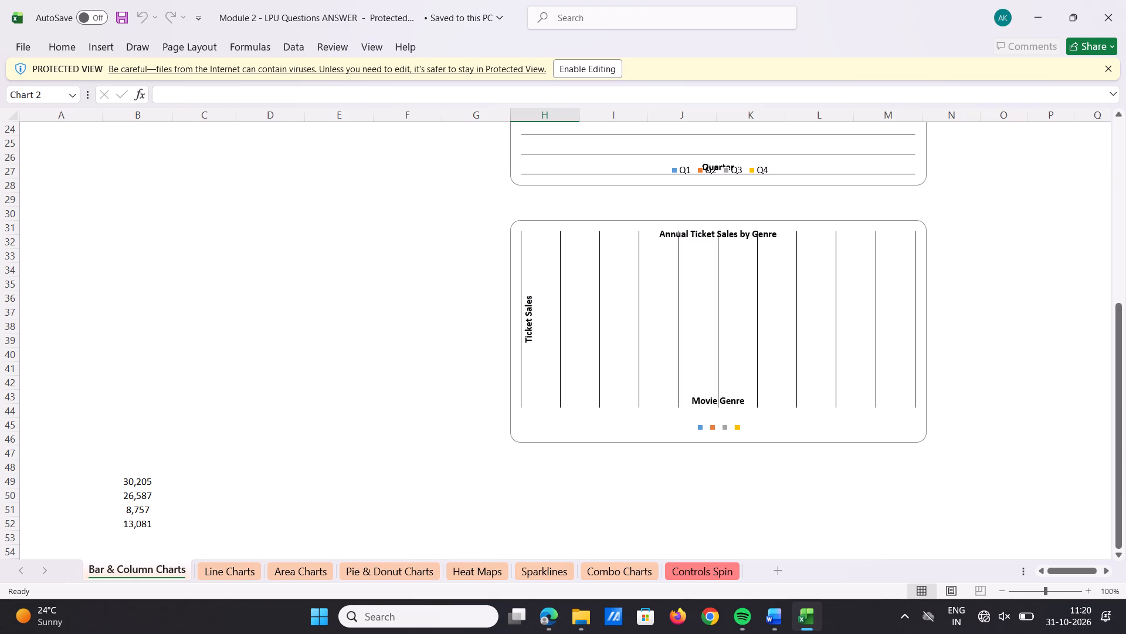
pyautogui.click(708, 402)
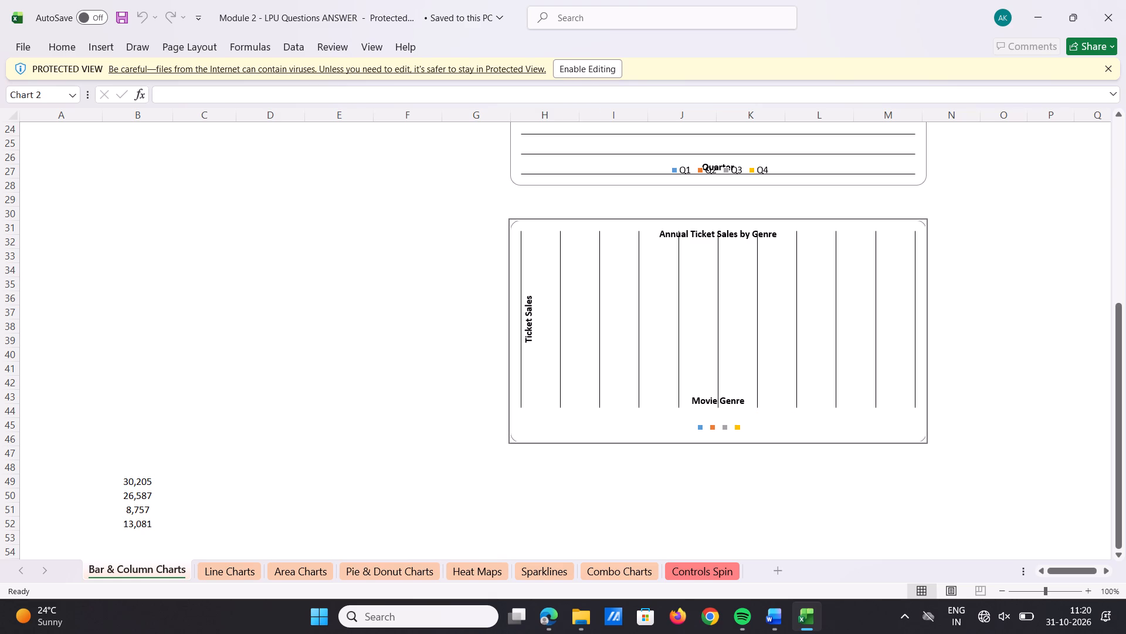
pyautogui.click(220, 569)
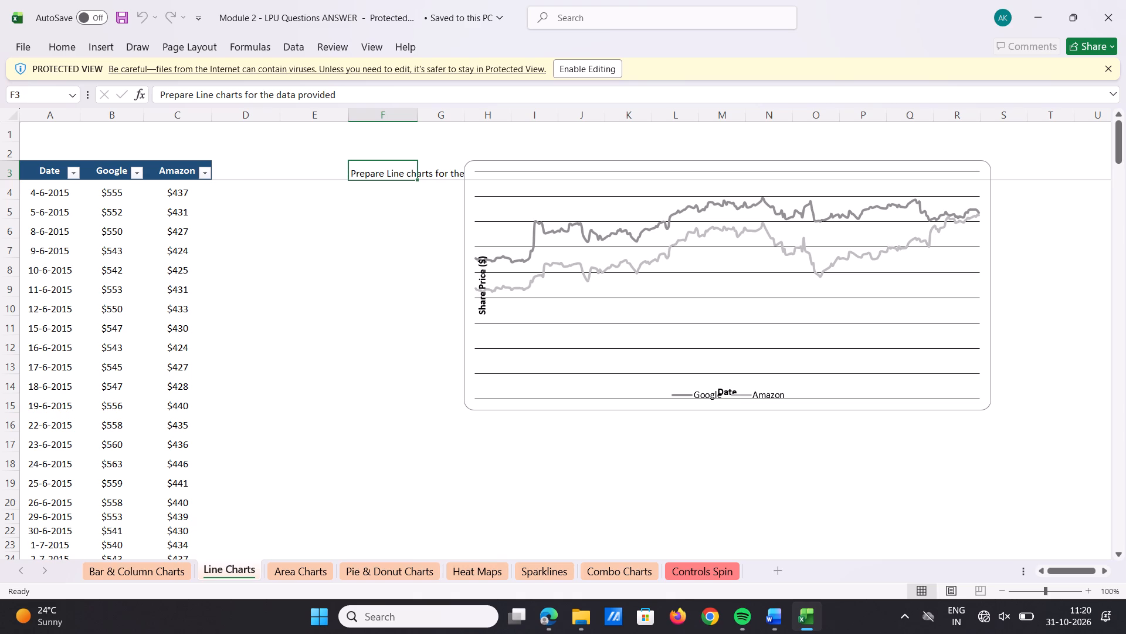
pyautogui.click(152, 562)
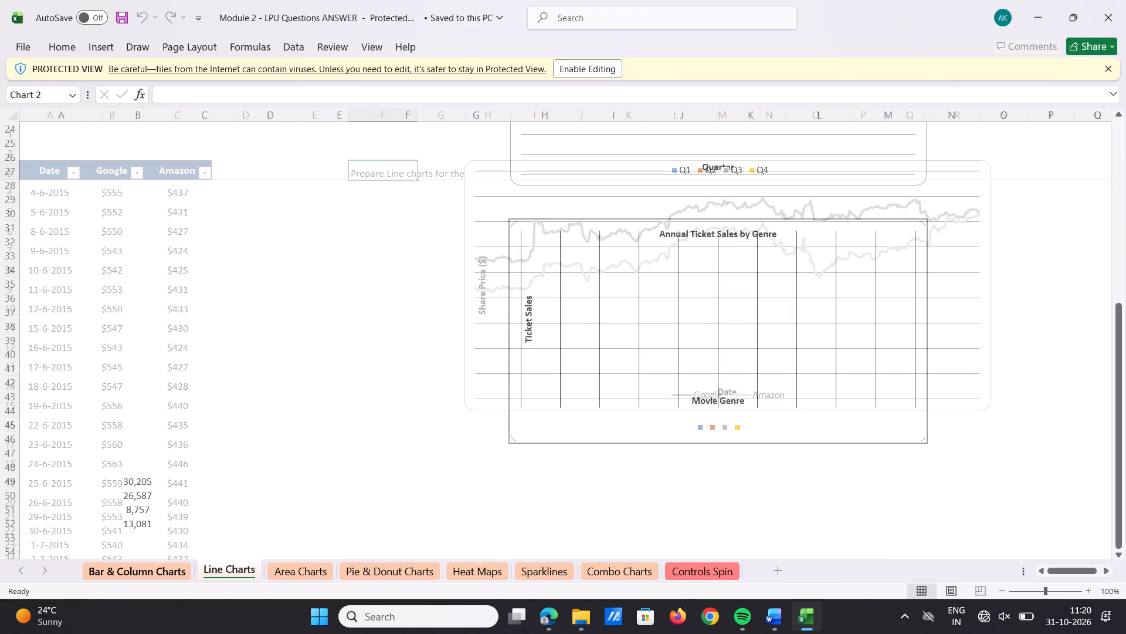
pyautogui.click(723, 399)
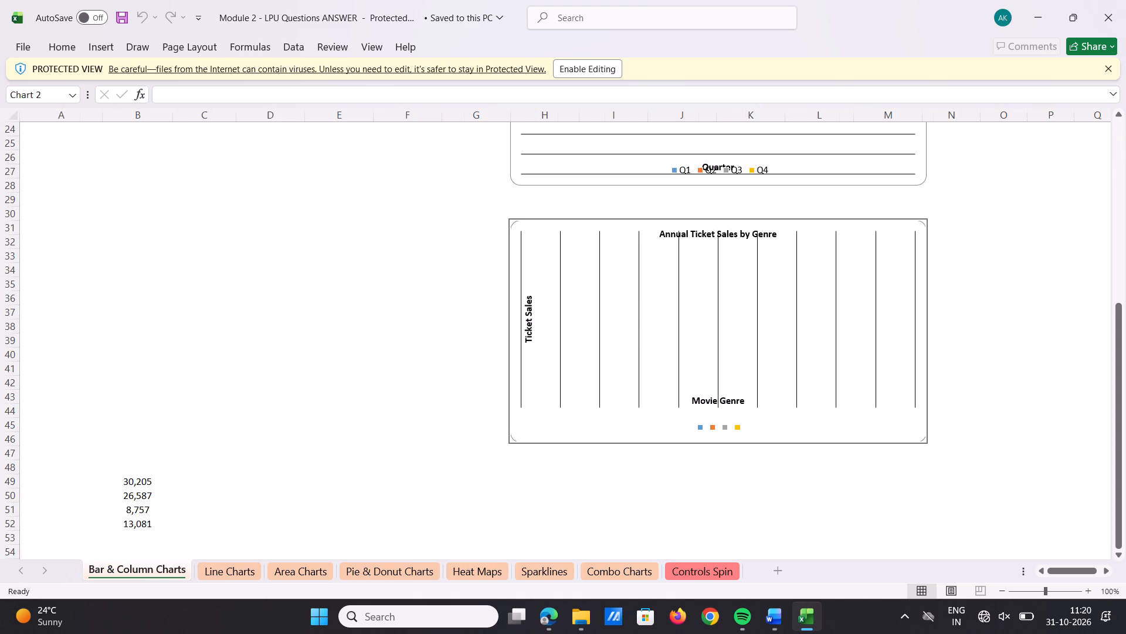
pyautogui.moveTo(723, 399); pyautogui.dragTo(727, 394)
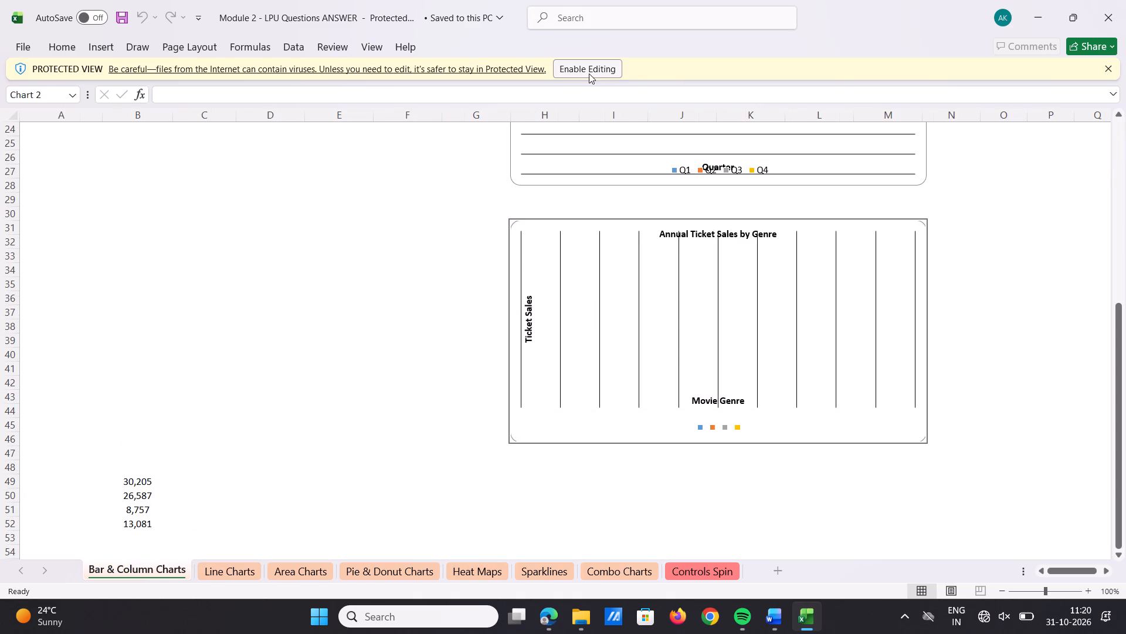
# Enable editing for the Module 2 - LPU Questions ANSWER workbook.
pyautogui.click(586, 69)
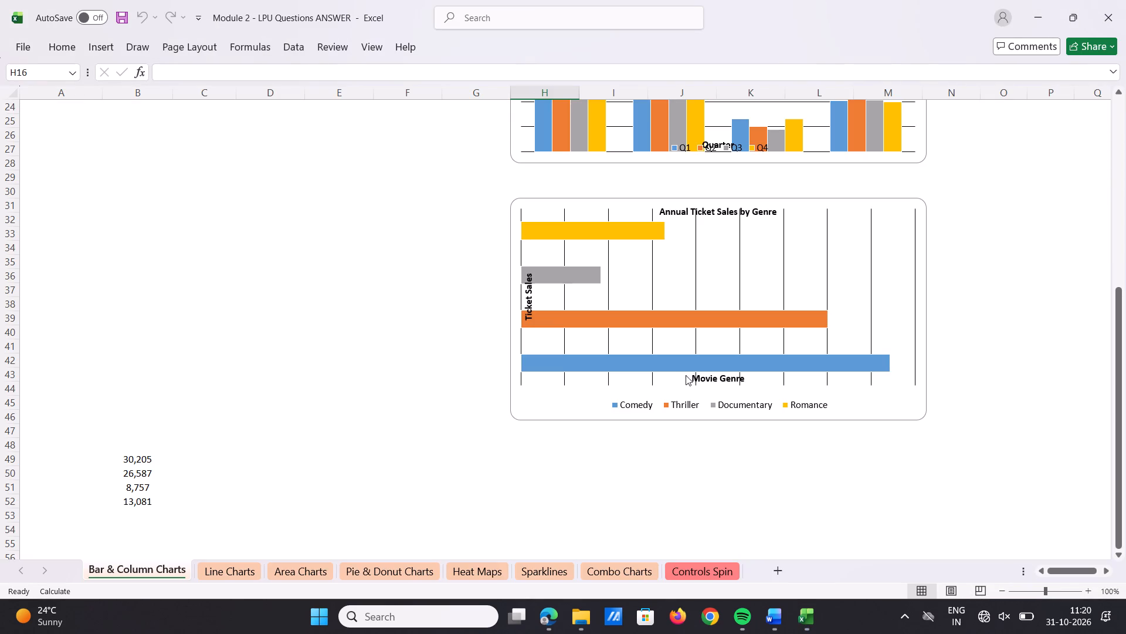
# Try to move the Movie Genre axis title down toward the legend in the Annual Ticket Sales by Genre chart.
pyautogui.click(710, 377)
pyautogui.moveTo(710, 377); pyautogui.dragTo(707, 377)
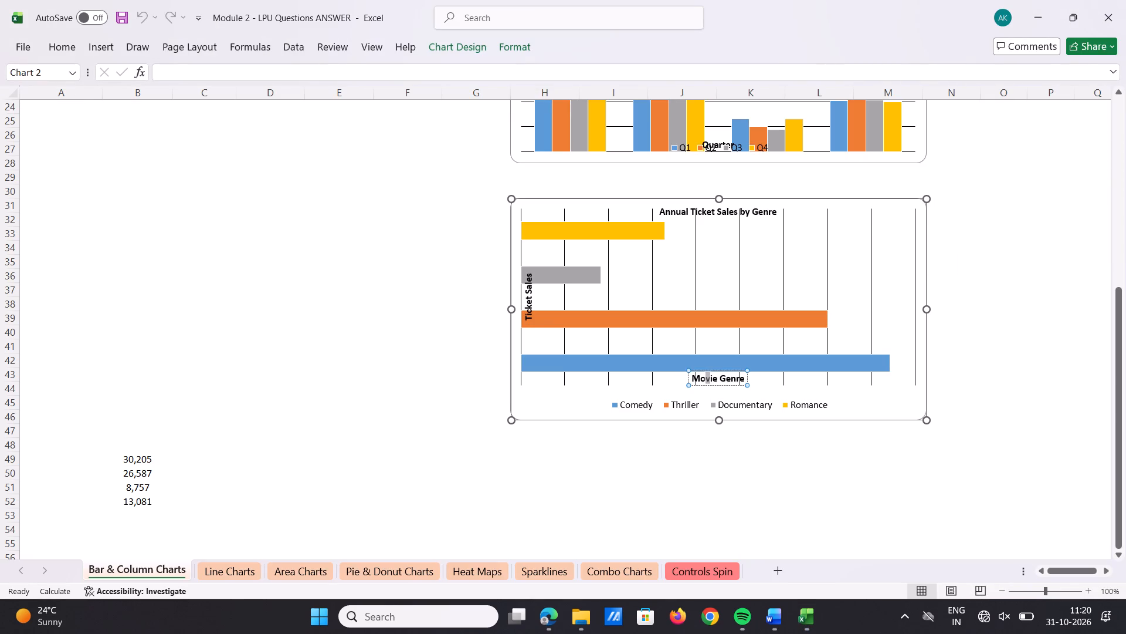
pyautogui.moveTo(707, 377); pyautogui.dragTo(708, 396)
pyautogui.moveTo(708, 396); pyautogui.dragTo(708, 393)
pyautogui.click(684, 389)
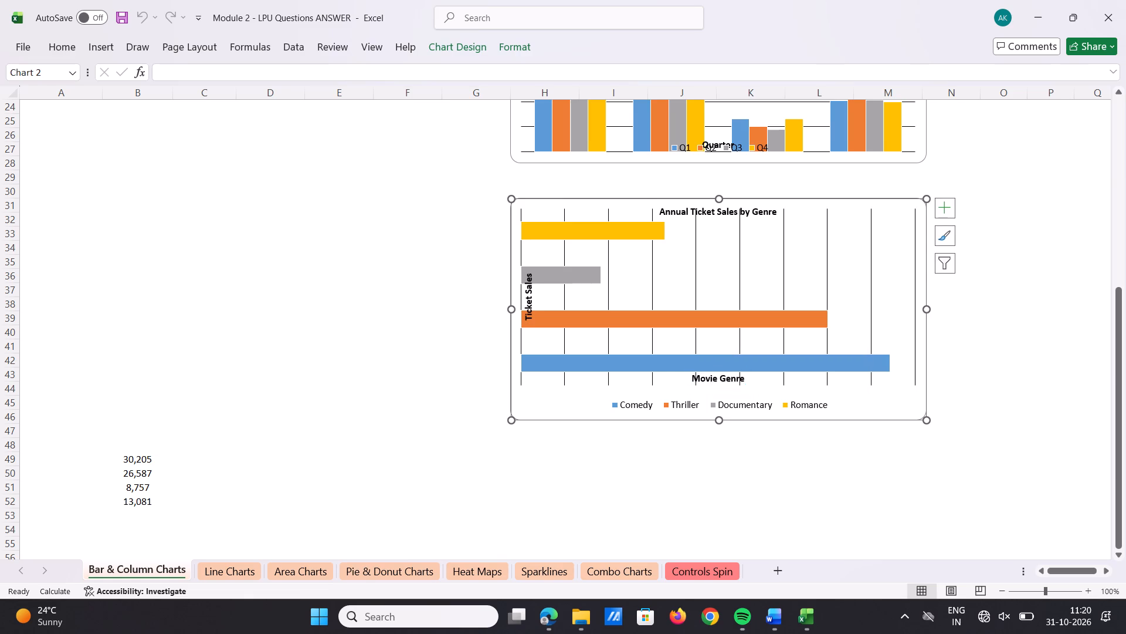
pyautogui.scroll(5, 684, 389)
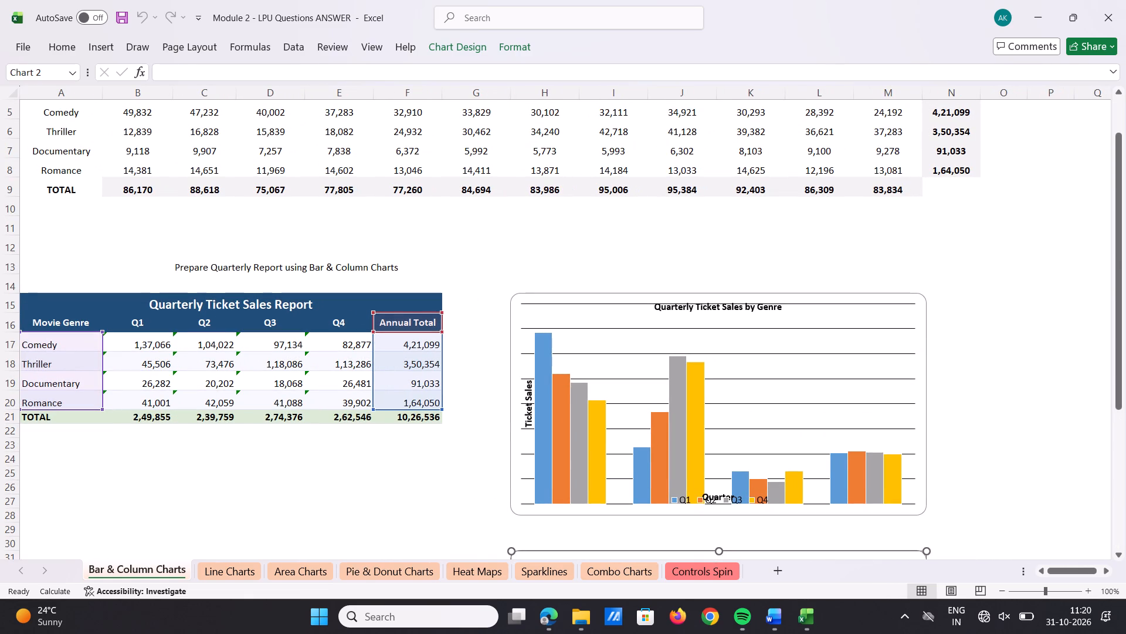
# Move the Quarterly Ticket Sales by Genre chart up so its top edge sits in about row 13.
pyautogui.moveTo(721, 288); pyautogui.dragTo(711, 251)
pyautogui.click(828, 265)
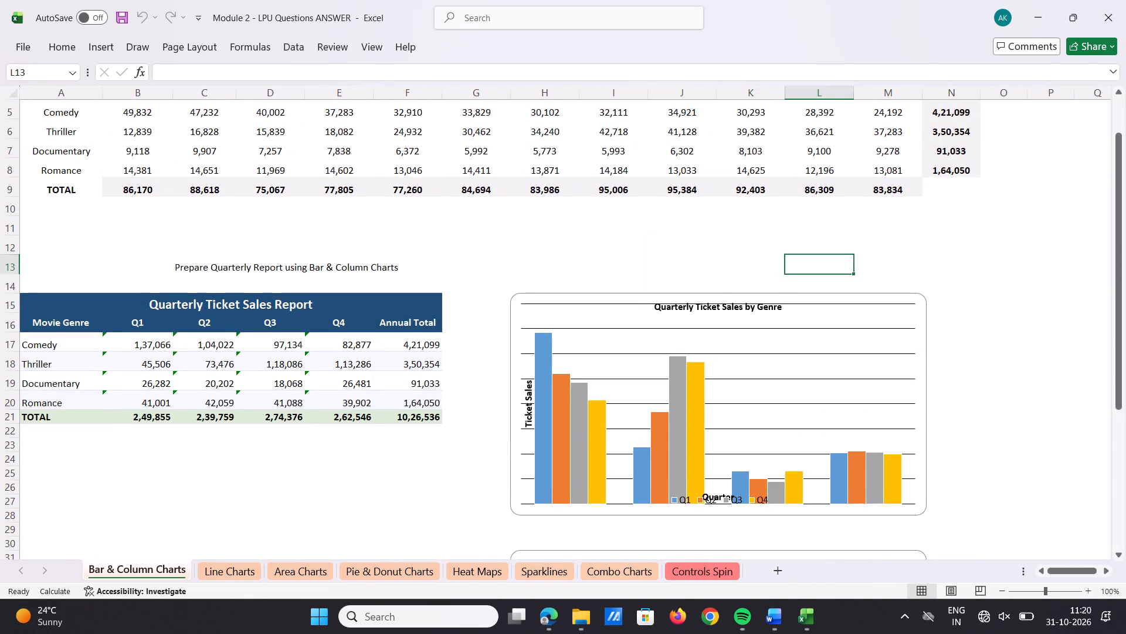
pyautogui.moveTo(750, 292); pyautogui.dragTo(747, 278)
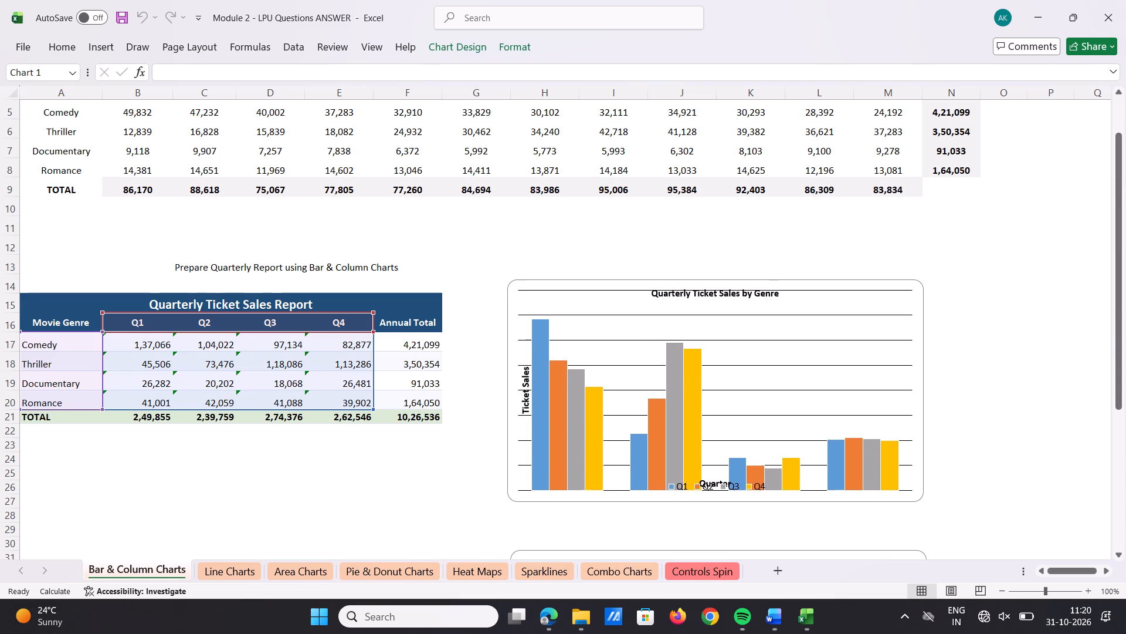
pyautogui.moveTo(747, 278); pyautogui.dragTo(747, 269)
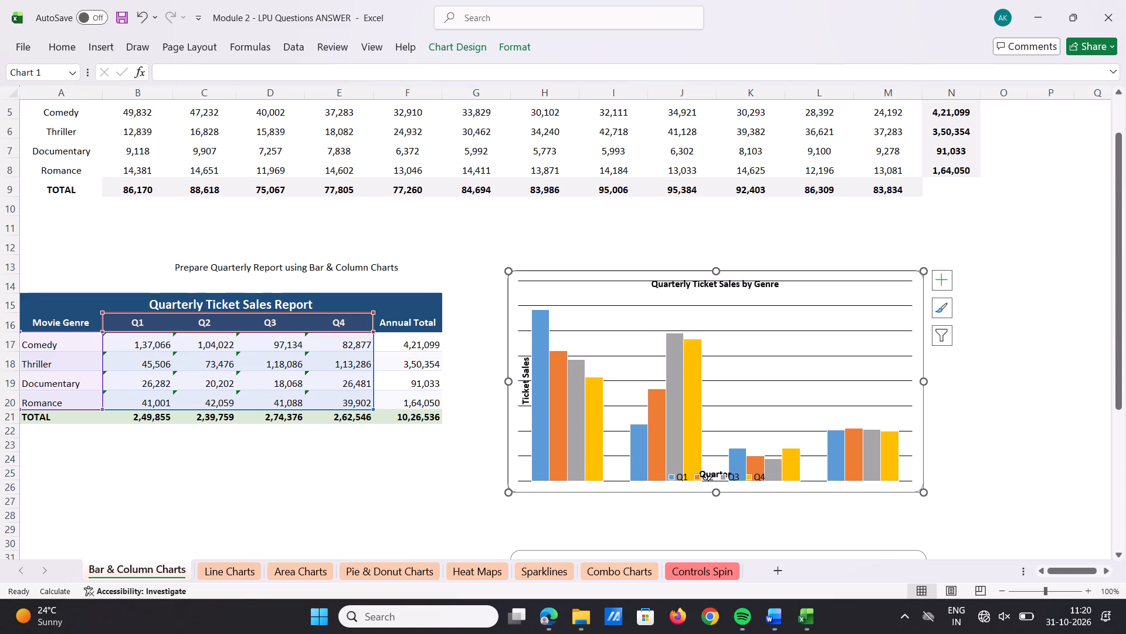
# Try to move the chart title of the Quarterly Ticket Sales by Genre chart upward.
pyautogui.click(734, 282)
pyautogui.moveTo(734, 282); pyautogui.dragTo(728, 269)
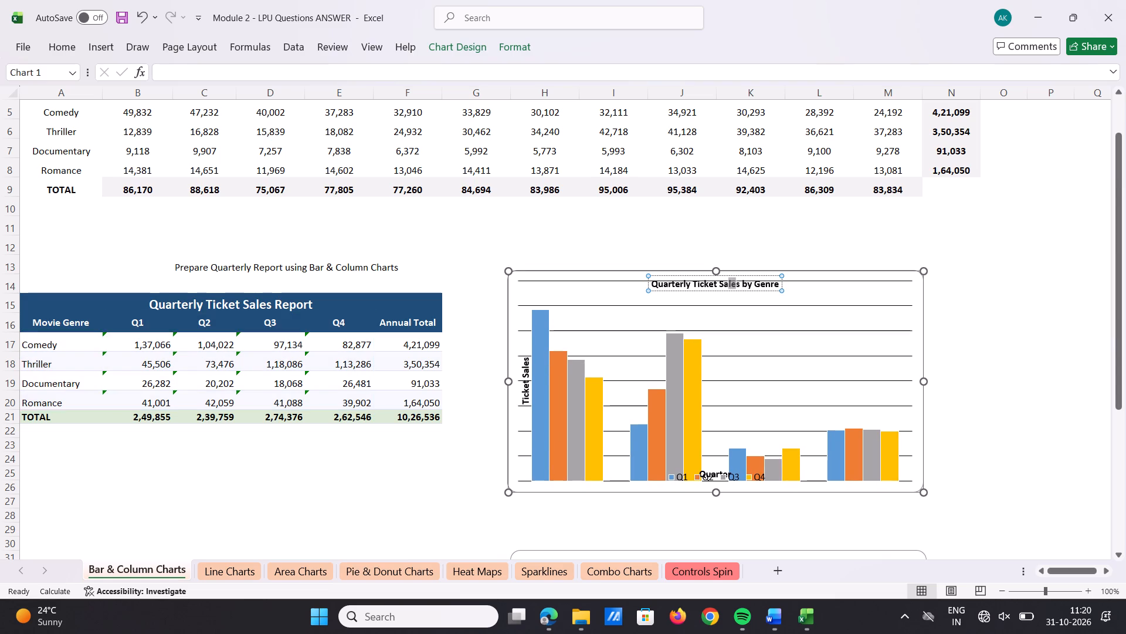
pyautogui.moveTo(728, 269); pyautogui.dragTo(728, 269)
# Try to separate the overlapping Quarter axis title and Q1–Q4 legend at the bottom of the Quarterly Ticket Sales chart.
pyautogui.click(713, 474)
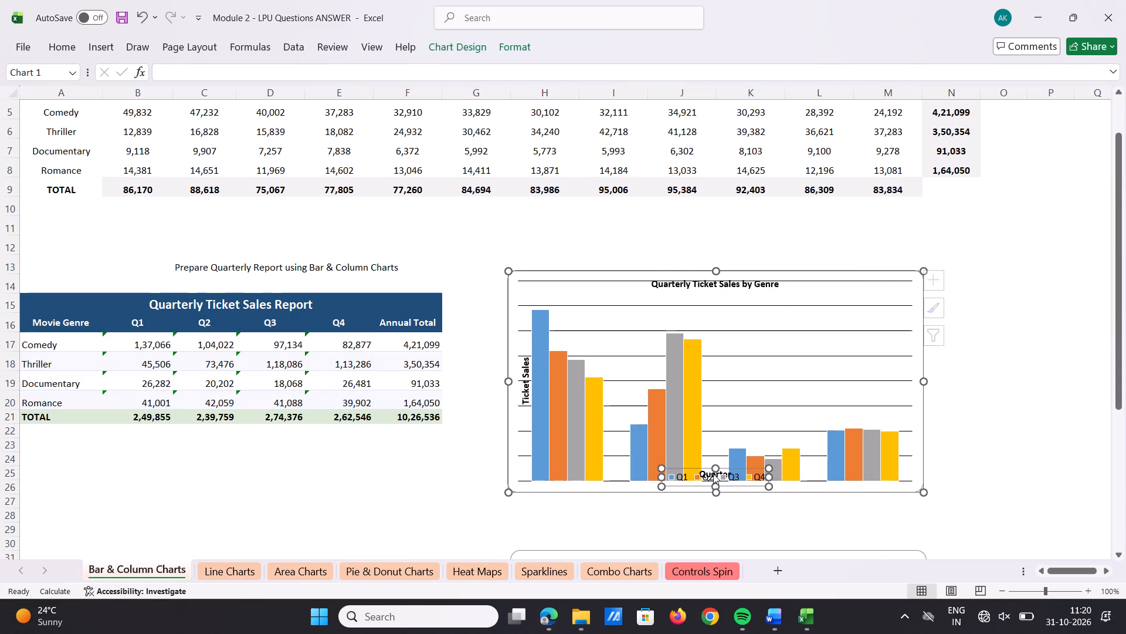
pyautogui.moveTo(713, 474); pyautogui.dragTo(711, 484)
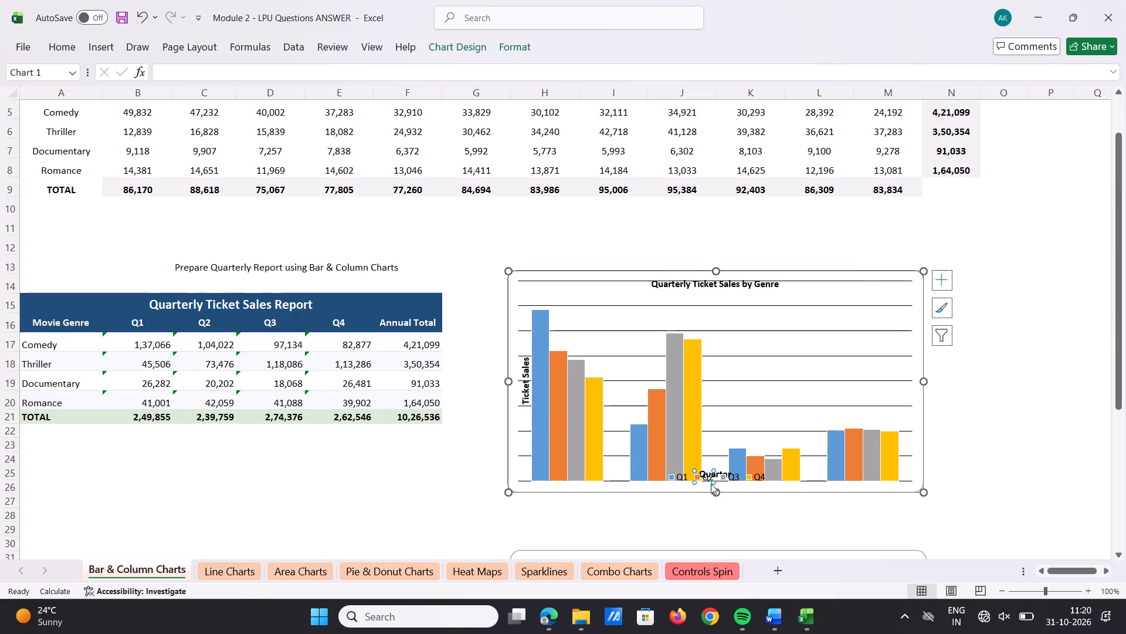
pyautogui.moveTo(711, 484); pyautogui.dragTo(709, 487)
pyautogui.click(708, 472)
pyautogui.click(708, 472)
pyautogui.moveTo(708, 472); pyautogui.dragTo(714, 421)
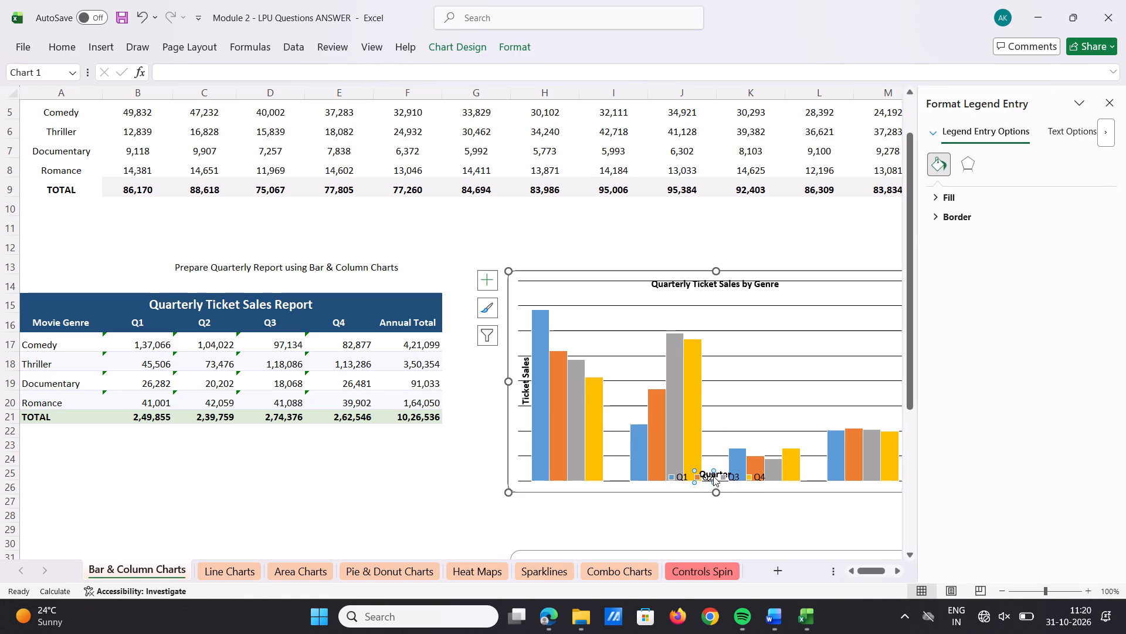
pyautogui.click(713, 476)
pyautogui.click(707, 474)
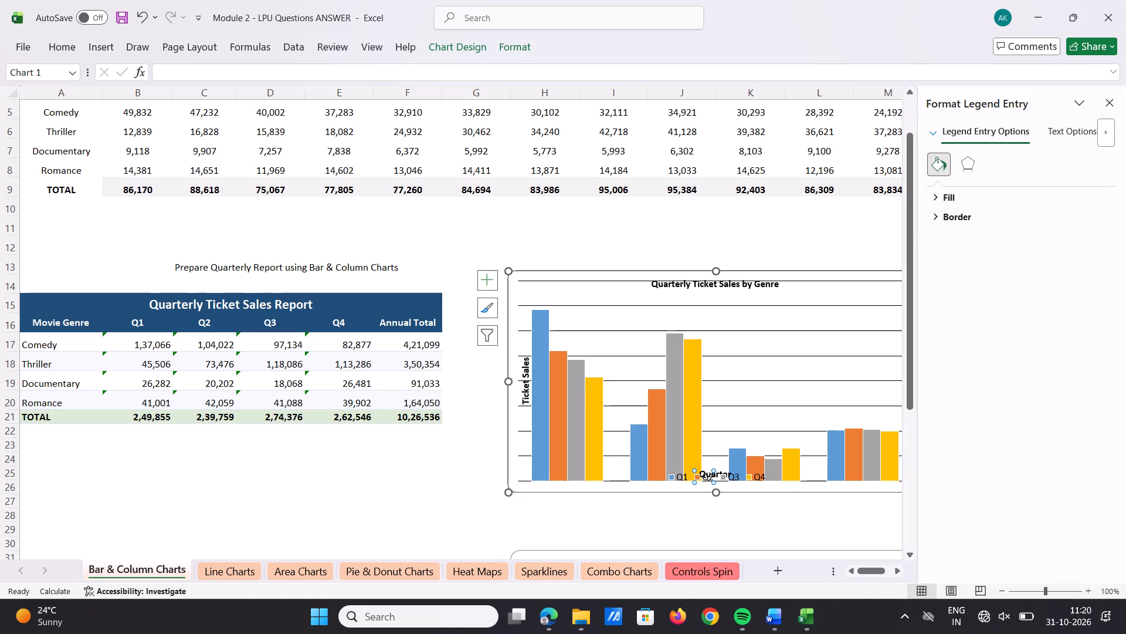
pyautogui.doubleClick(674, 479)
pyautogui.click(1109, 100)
# Move the Q1–Q4 legend to the upper-right corner of the Quarterly Ticket Sales by Genre chart.
pyautogui.click(727, 470)
pyautogui.moveTo(727, 470); pyautogui.dragTo(843, 303)
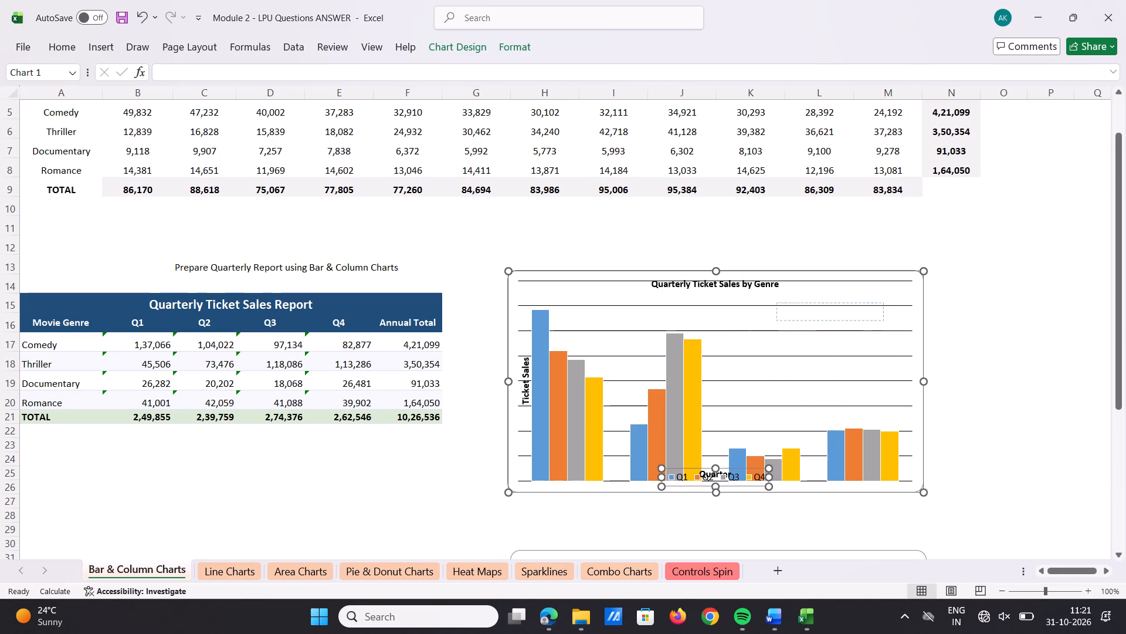
pyautogui.moveTo(843, 303); pyautogui.dragTo(872, 285)
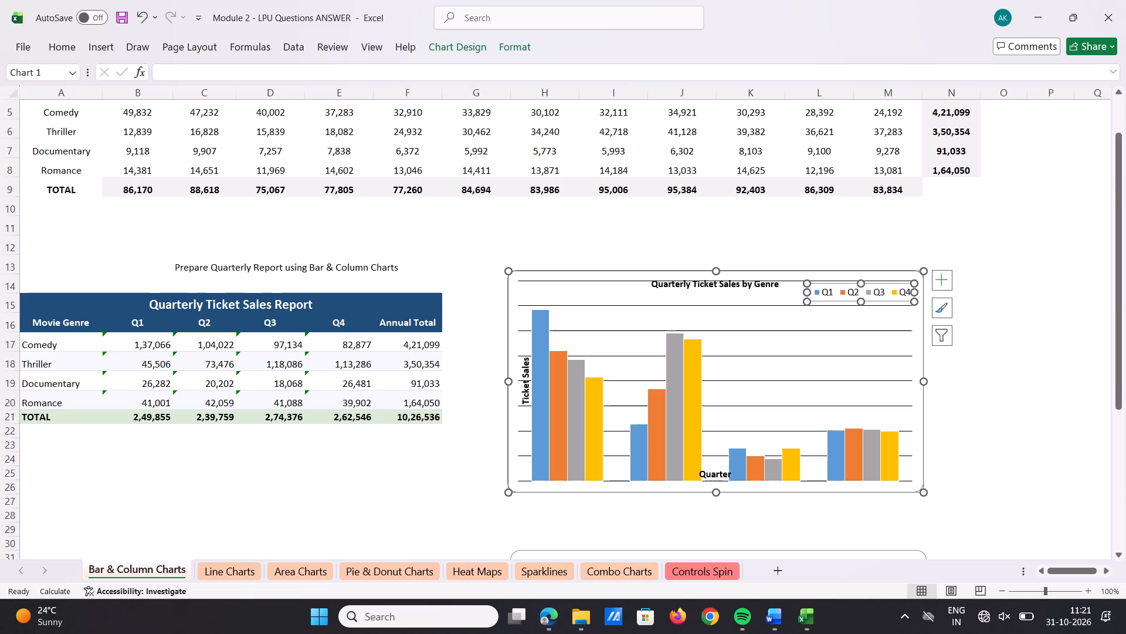
pyautogui.click(846, 336)
# Move the Ticket Sales axis title to the left edge of the Annual Ticket Sales by Genre chart, off the bars.
pyautogui.scroll(-2, 735, 378)
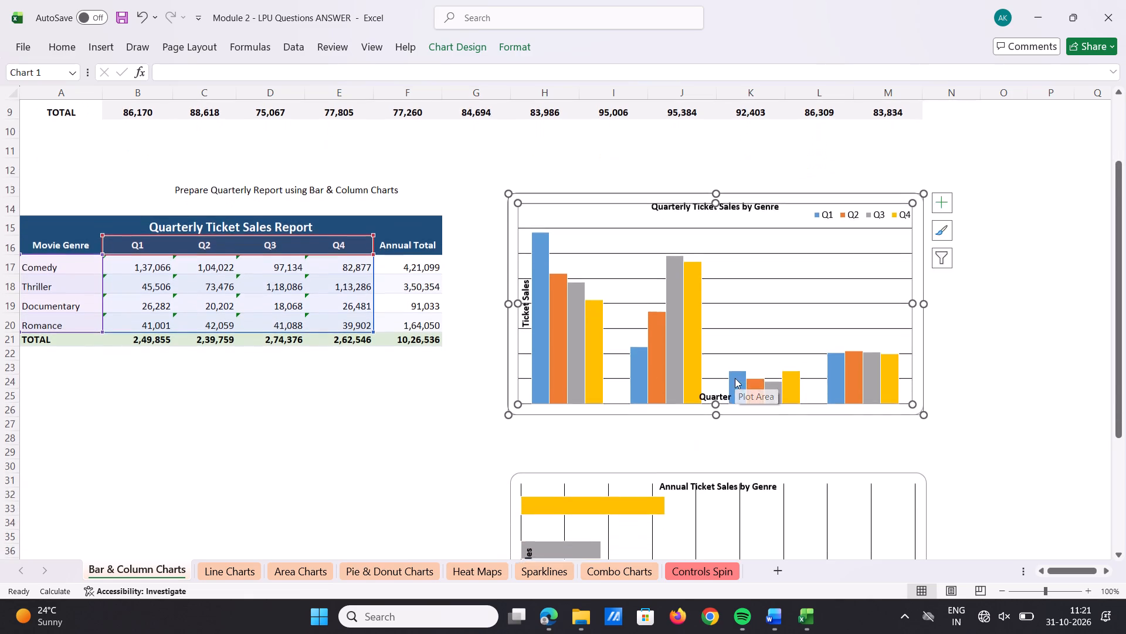
pyautogui.scroll(-1, 735, 378)
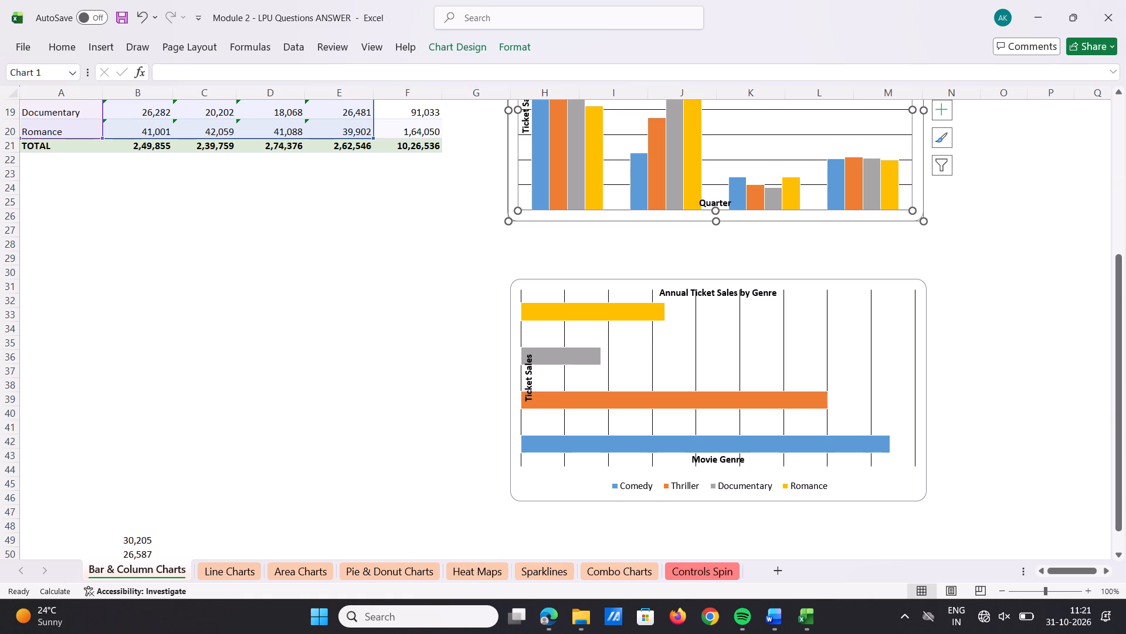
pyautogui.scroll(-1, 812, 467)
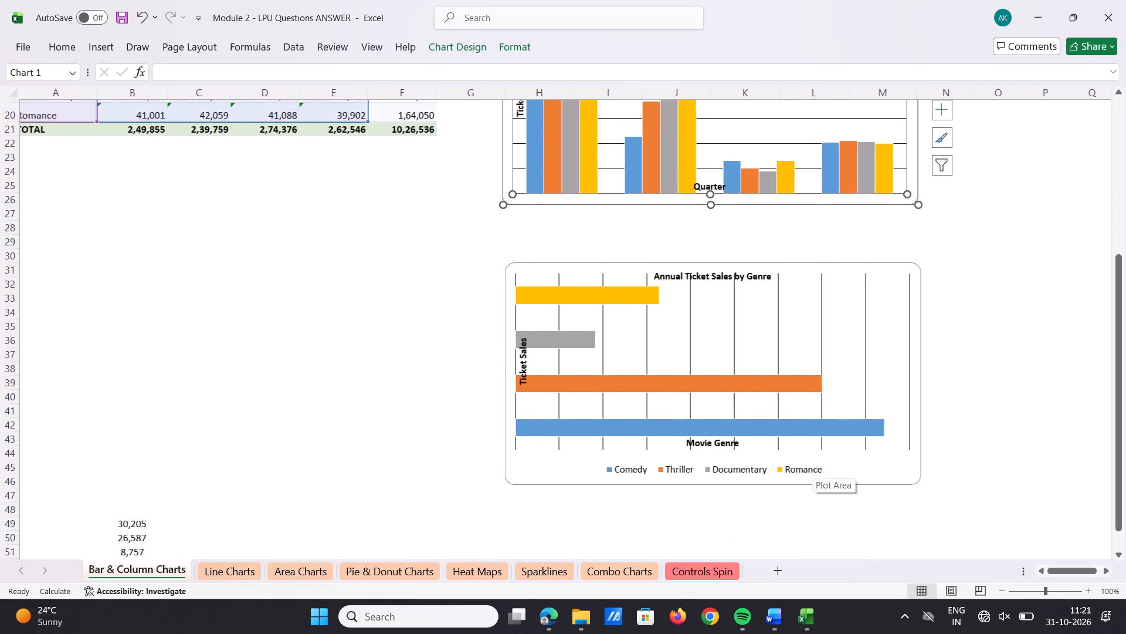
pyautogui.moveTo(527, 350); pyautogui.dragTo(518, 348)
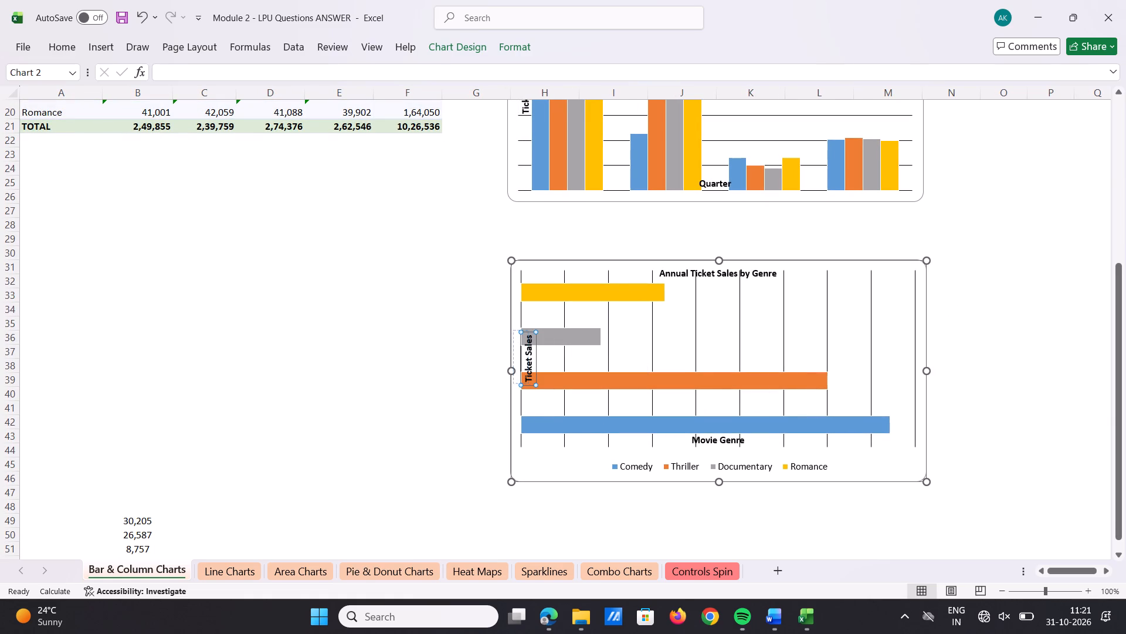
pyautogui.moveTo(518, 348); pyautogui.dragTo(516, 351)
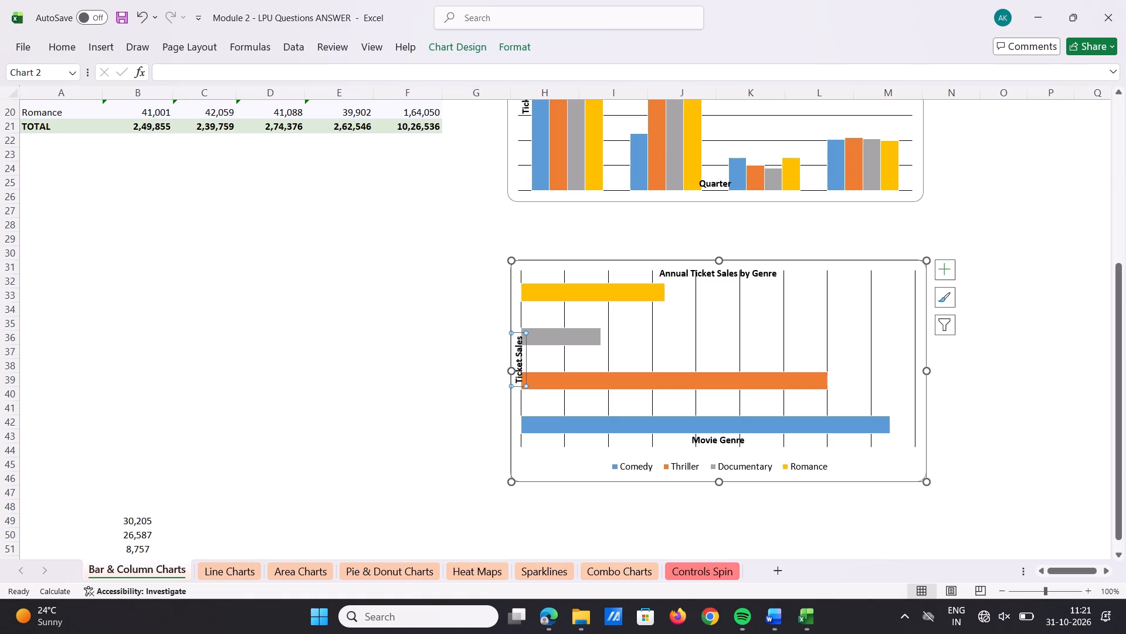
pyautogui.click(516, 351)
pyautogui.click(516, 351)
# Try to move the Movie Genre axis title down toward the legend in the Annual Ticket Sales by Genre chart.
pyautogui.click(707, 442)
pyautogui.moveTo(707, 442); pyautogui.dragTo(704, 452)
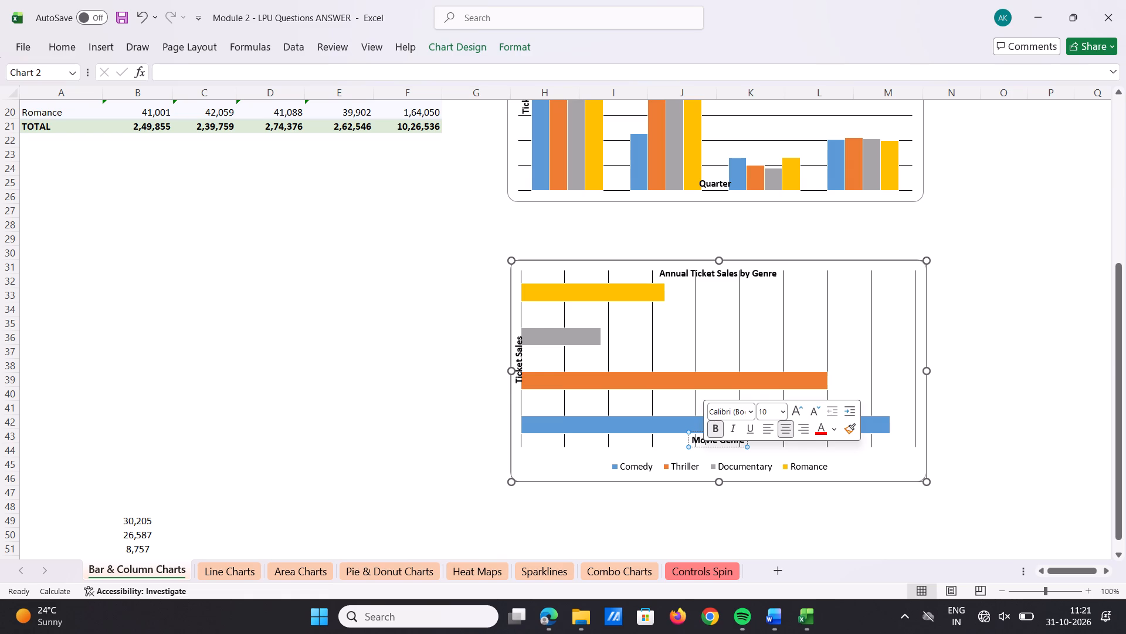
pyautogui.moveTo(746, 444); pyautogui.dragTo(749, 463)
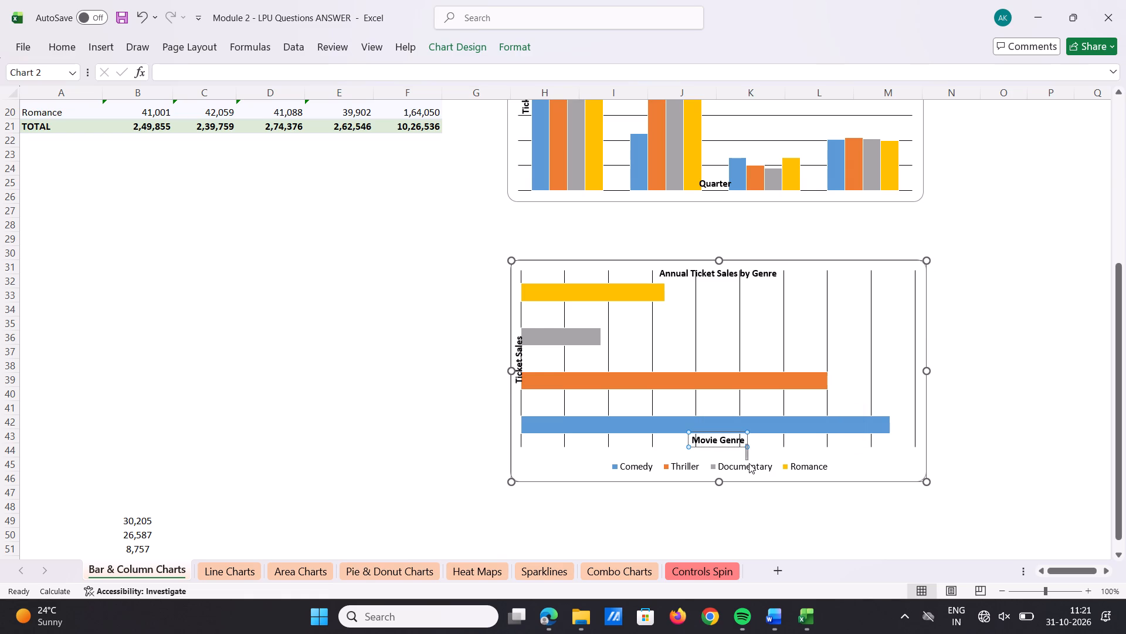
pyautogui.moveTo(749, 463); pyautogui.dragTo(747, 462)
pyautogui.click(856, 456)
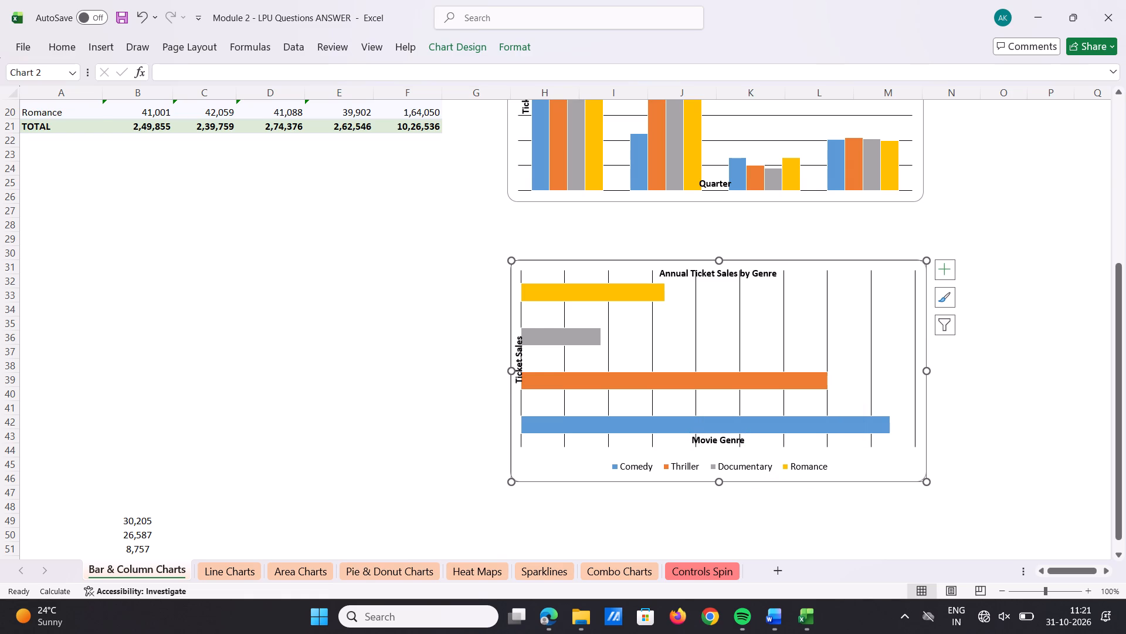
# Open the Line Charts sheet of the Module 2 answer workbook.
pyautogui.click(229, 569)
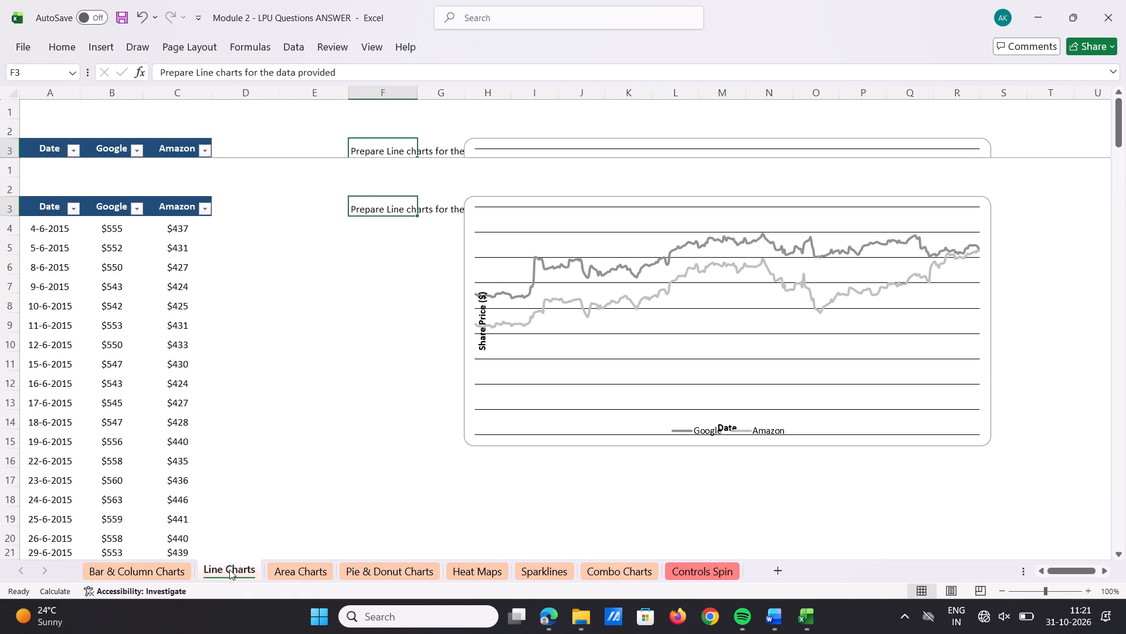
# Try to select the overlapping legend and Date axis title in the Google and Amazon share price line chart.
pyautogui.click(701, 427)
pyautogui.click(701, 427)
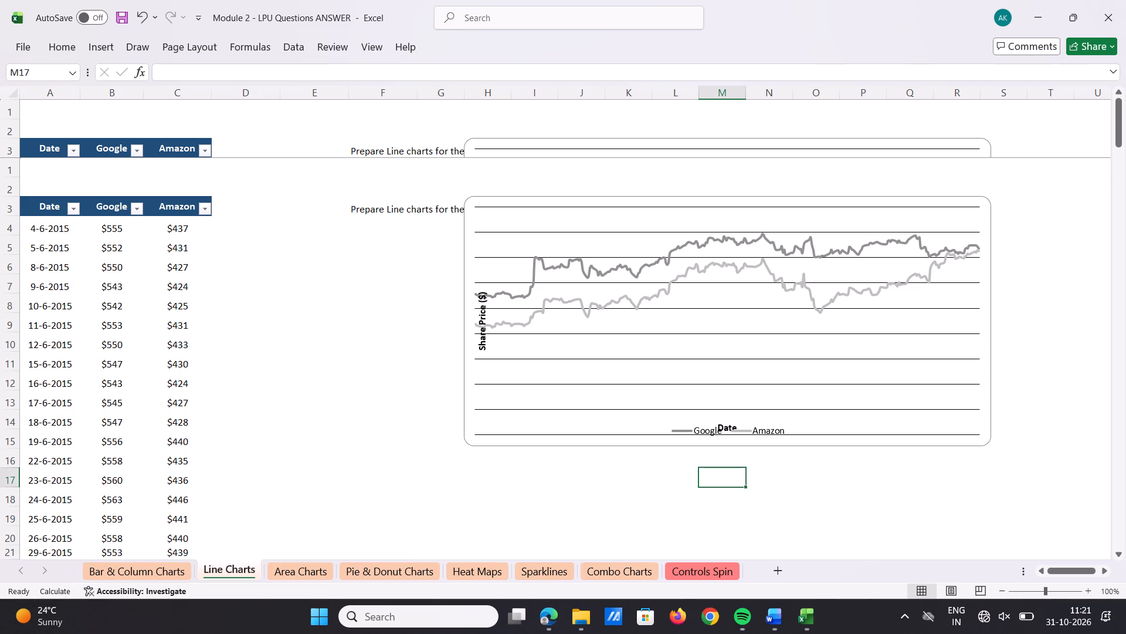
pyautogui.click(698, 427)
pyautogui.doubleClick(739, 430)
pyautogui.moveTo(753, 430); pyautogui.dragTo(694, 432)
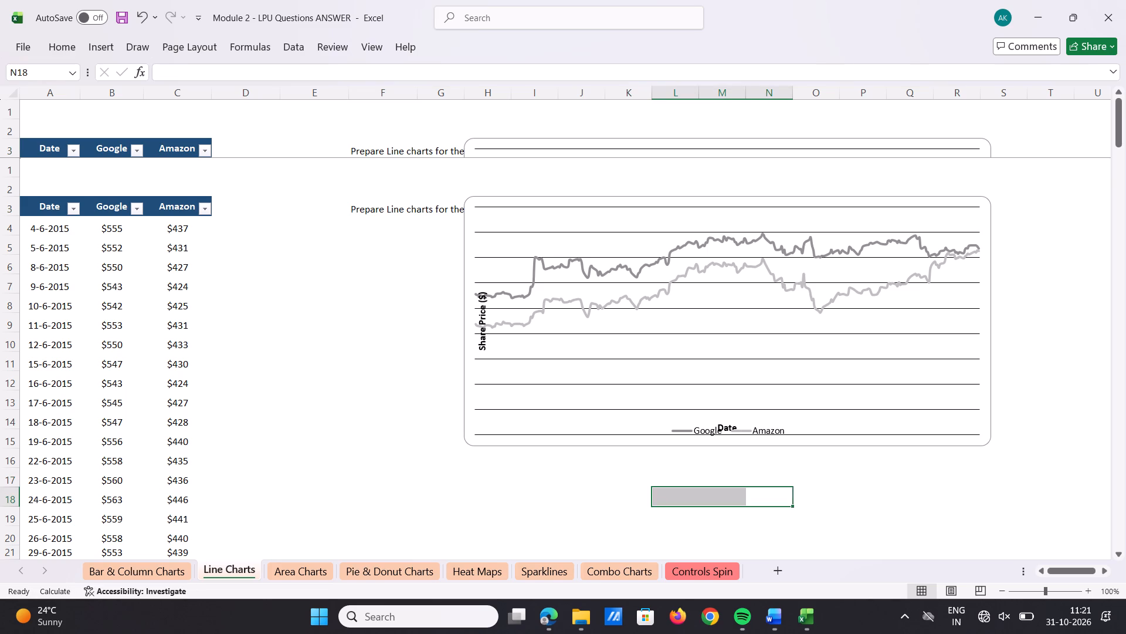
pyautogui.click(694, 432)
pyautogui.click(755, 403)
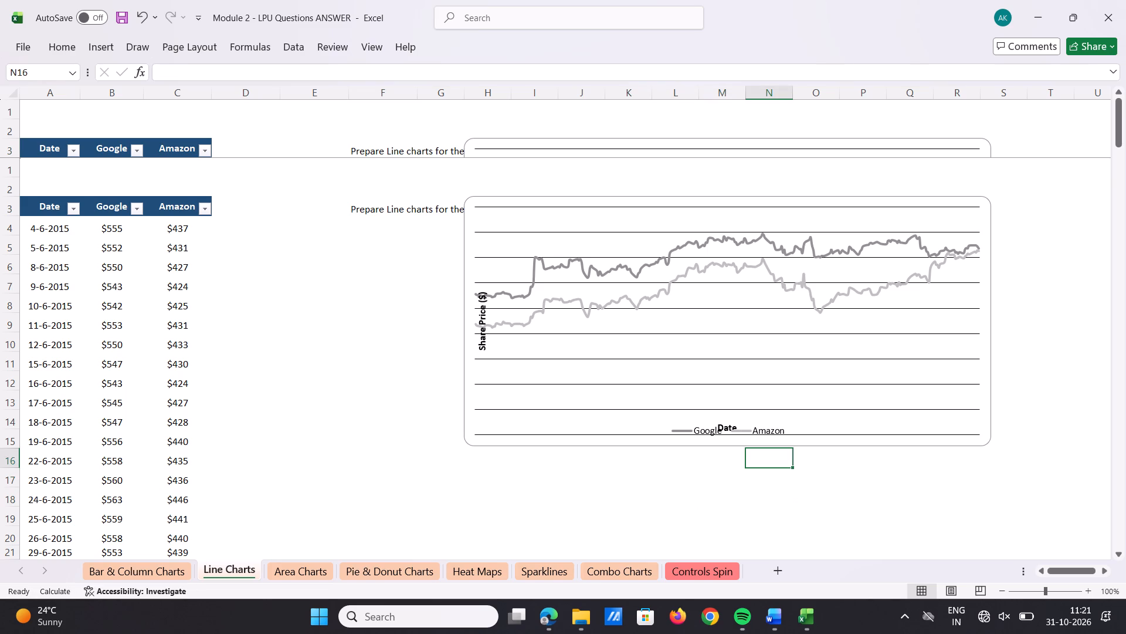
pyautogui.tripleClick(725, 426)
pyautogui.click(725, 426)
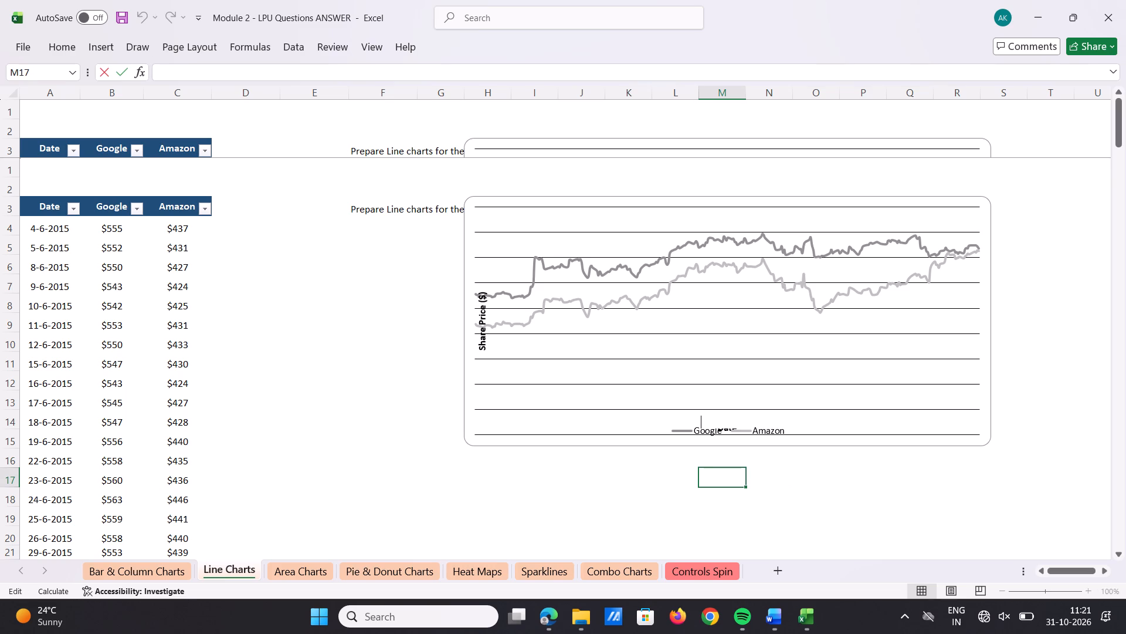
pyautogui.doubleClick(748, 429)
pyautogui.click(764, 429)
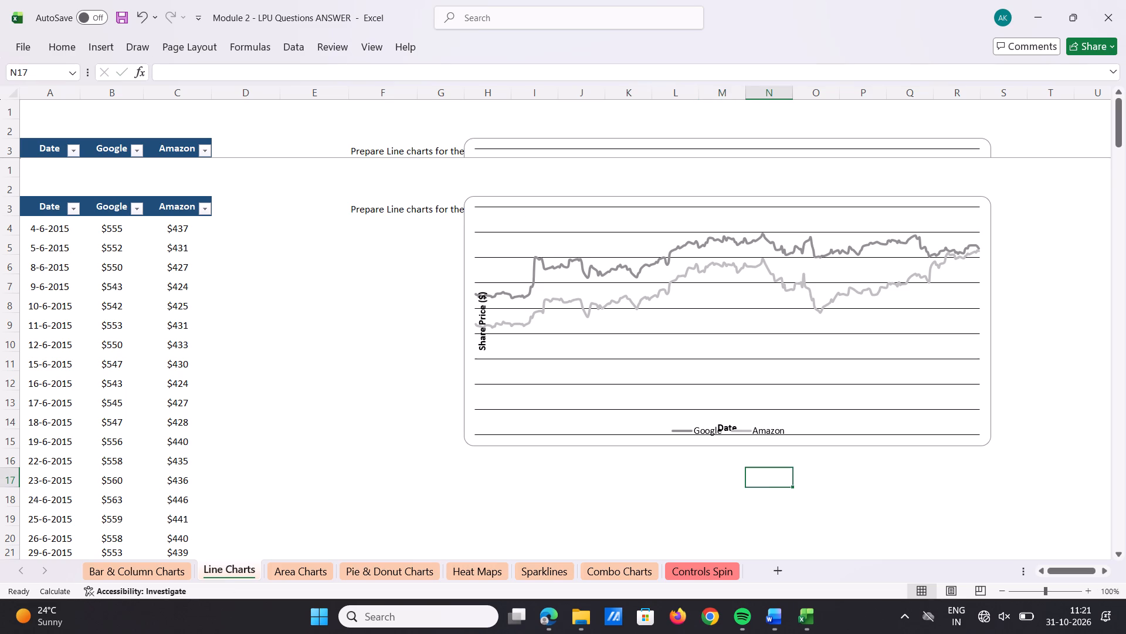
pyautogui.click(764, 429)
# Move the Google and Amazon legend along the bottom of the share price line chart, clear to the left of the Date axis title.
pyautogui.scroll(2, 752, 387)
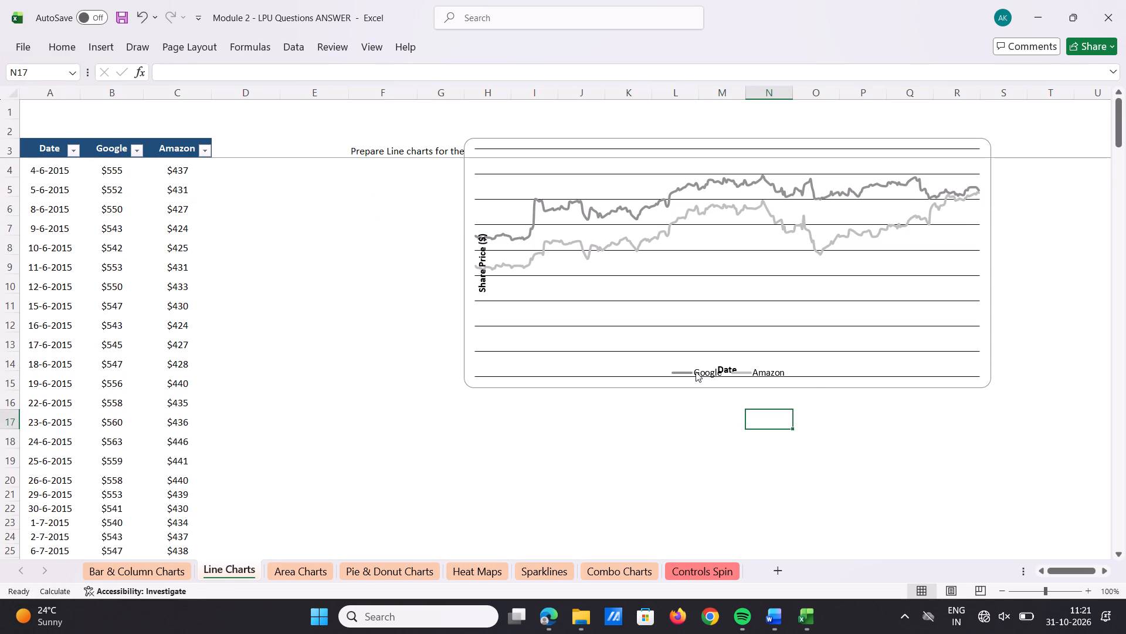
pyautogui.click(696, 372)
pyautogui.moveTo(696, 372); pyautogui.dragTo(658, 370)
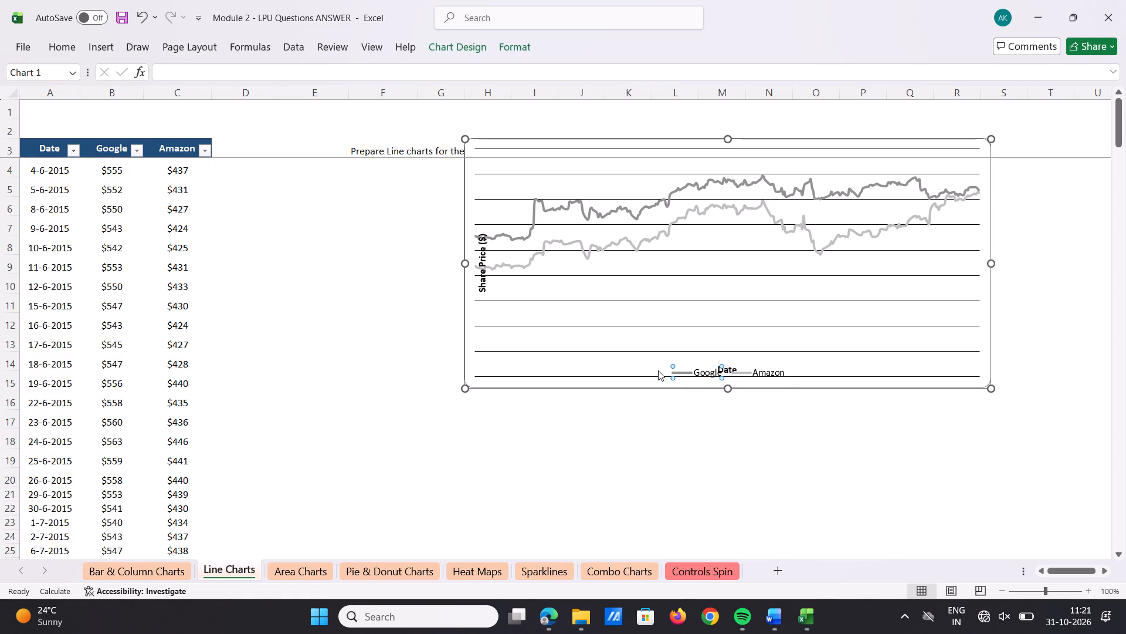
pyautogui.moveTo(658, 370); pyautogui.dragTo(621, 366)
pyautogui.click(684, 367)
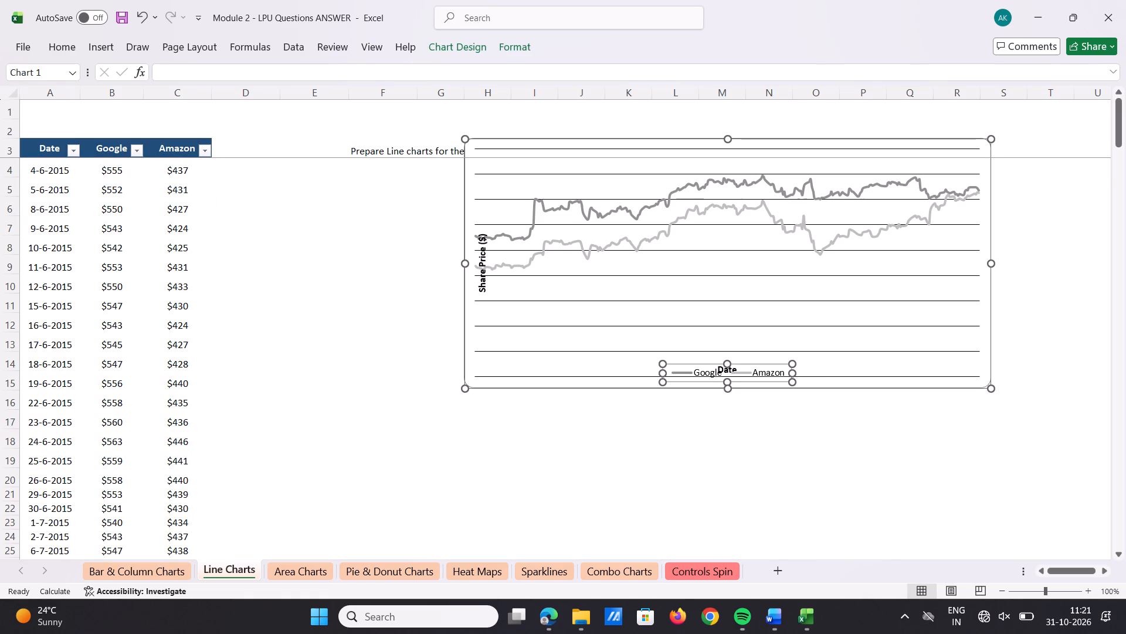
pyautogui.moveTo(684, 367); pyautogui.dragTo(525, 362)
pyautogui.moveTo(525, 362); pyautogui.dragTo(524, 359)
pyautogui.scroll(-1, 629, 450)
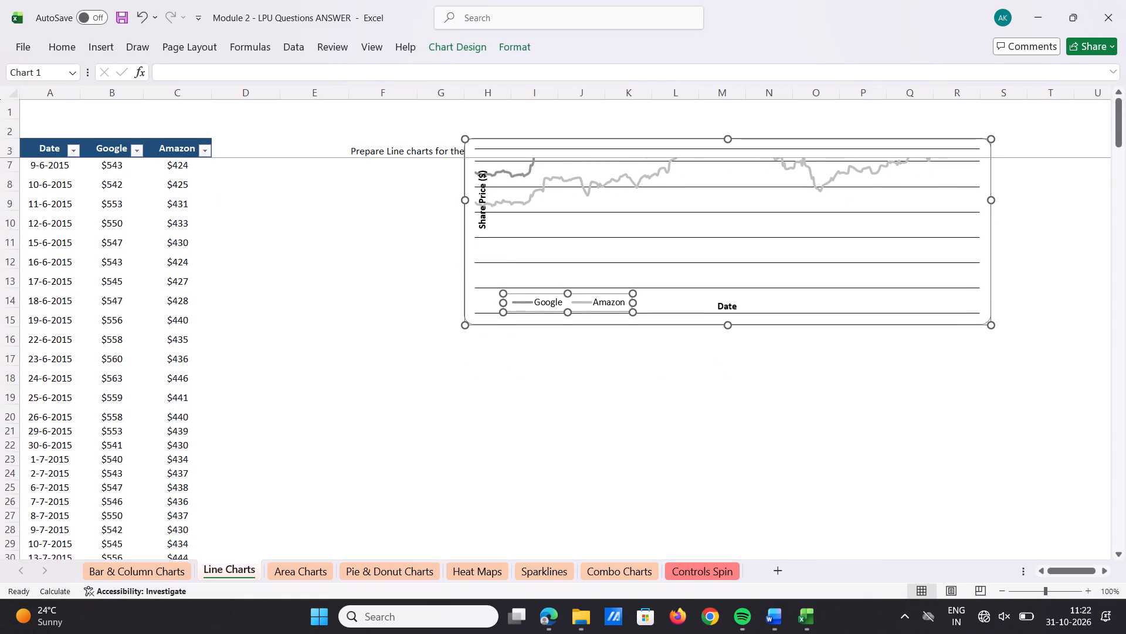
# Open the Area Charts sheet and examine its ticket sales area chart.
pyautogui.click(293, 566)
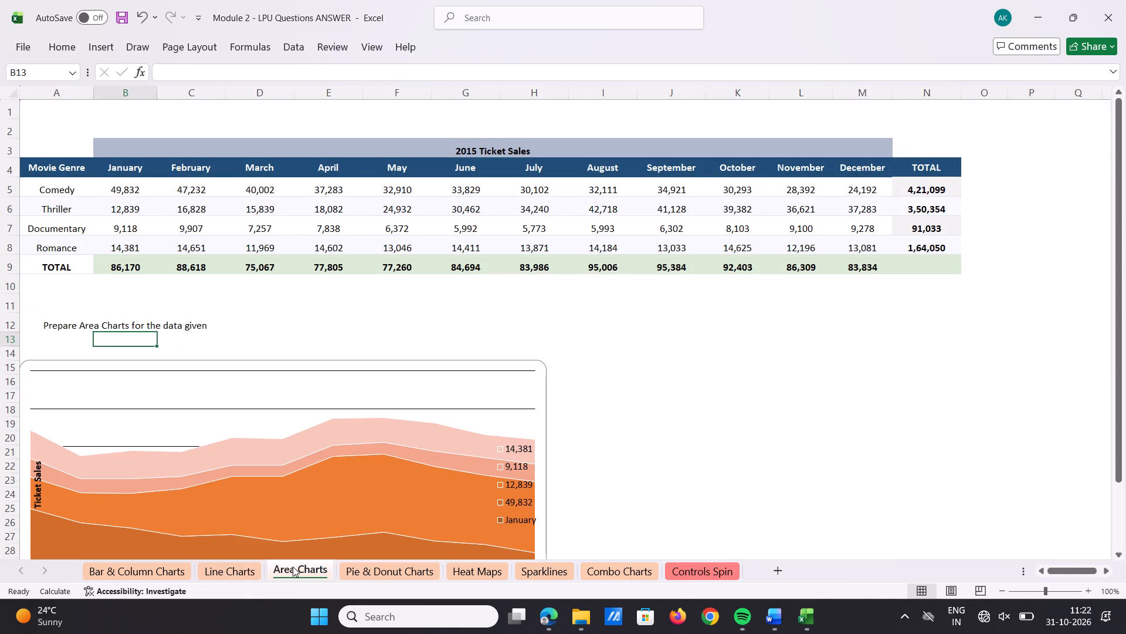
pyautogui.scroll(-3, 401, 475)
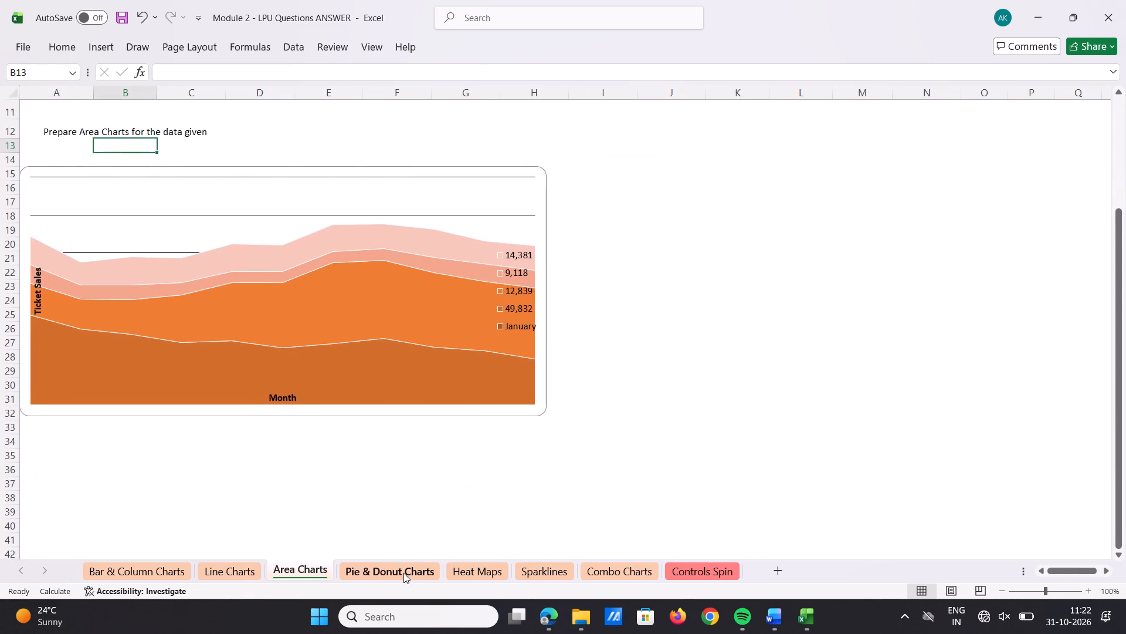
# On the Pie & Donut Charts sheet, move the Electronics data label of the Revenue by Category pie outside its slice, to the lower right.
pyautogui.click(403, 571)
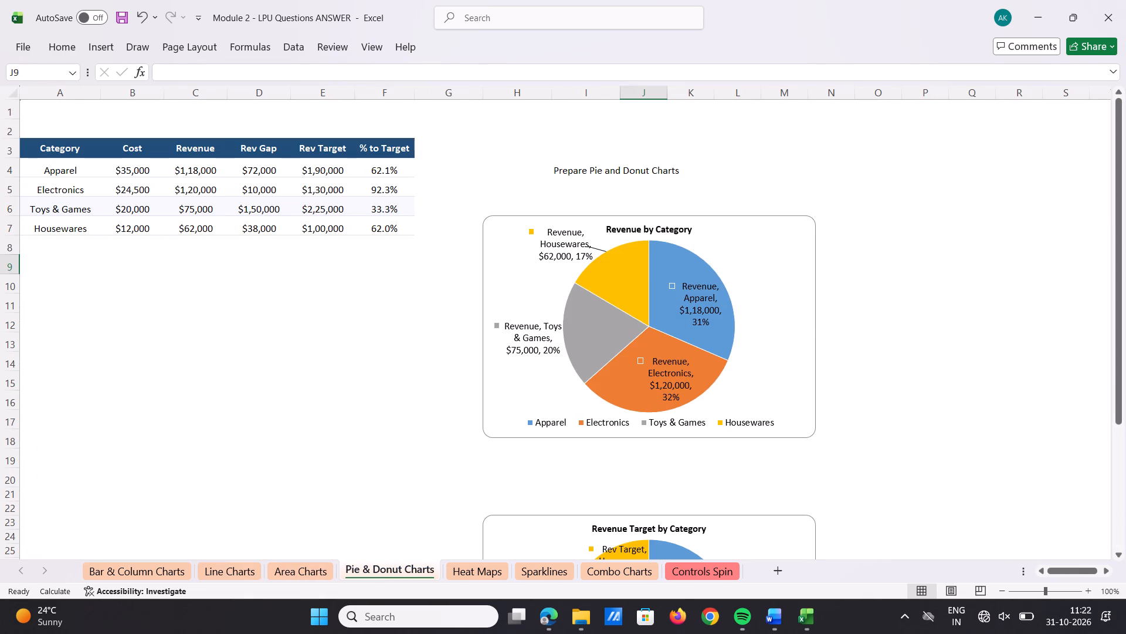
pyautogui.click(654, 383)
pyautogui.moveTo(654, 383); pyautogui.dragTo(757, 386)
# Move the Apparel data label off its slice into the upper-right corner of the Revenue by Category pie chart.
pyautogui.click(713, 311)
pyautogui.moveTo(713, 311); pyautogui.dragTo(779, 257)
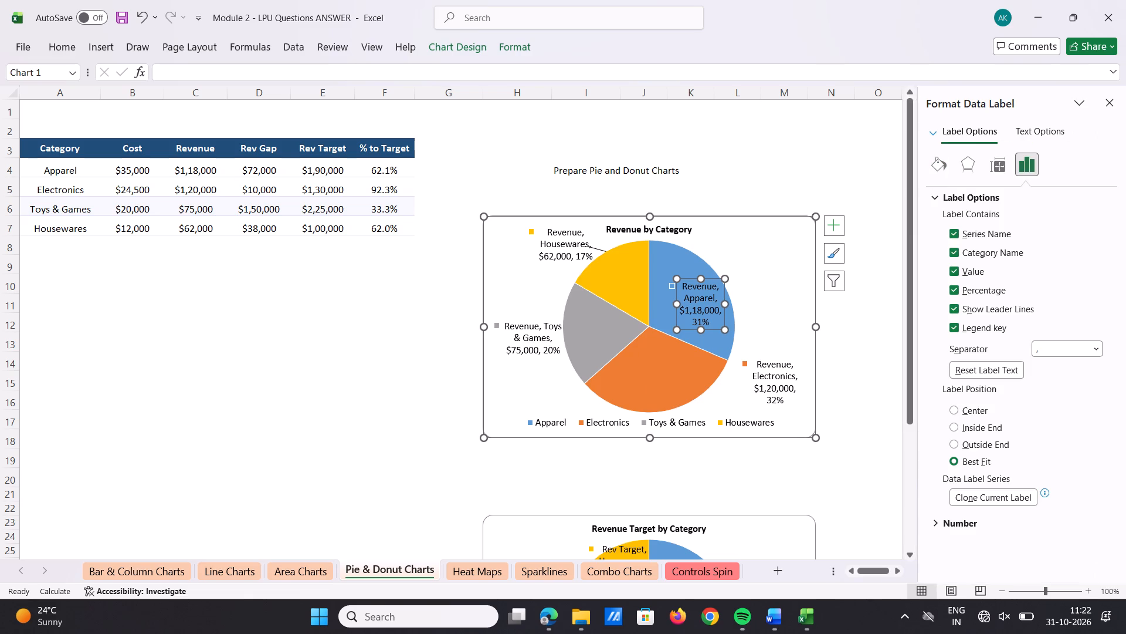
pyautogui.moveTo(779, 257); pyautogui.dragTo(750, 276)
pyautogui.moveTo(712, 295); pyautogui.dragTo(763, 258)
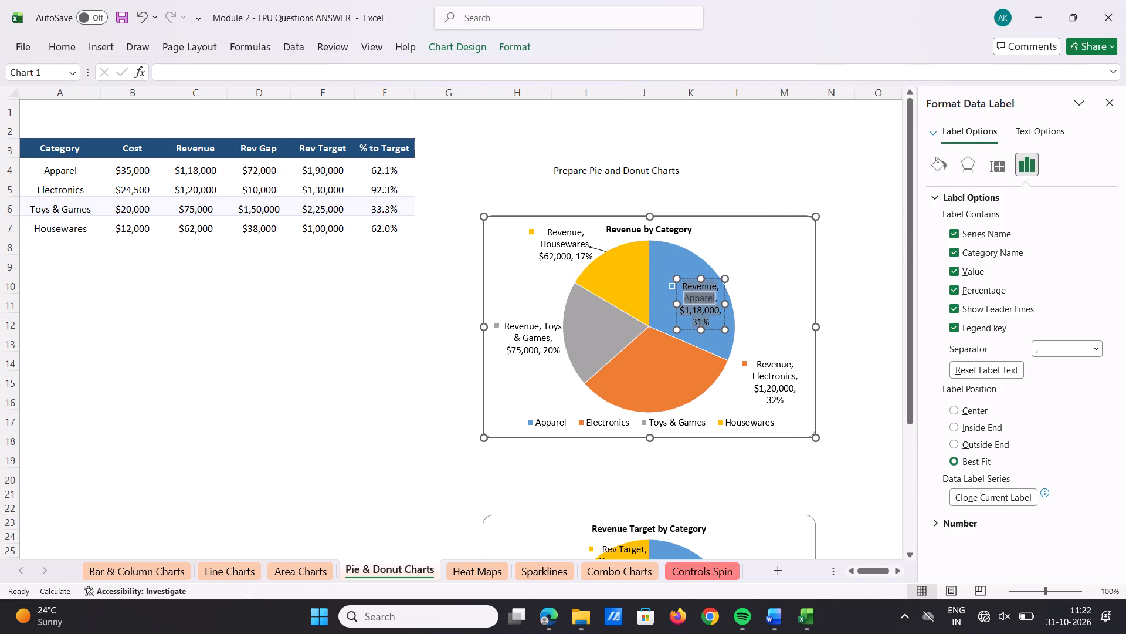
pyautogui.moveTo(763, 258); pyautogui.dragTo(764, 258)
pyautogui.click(1108, 99)
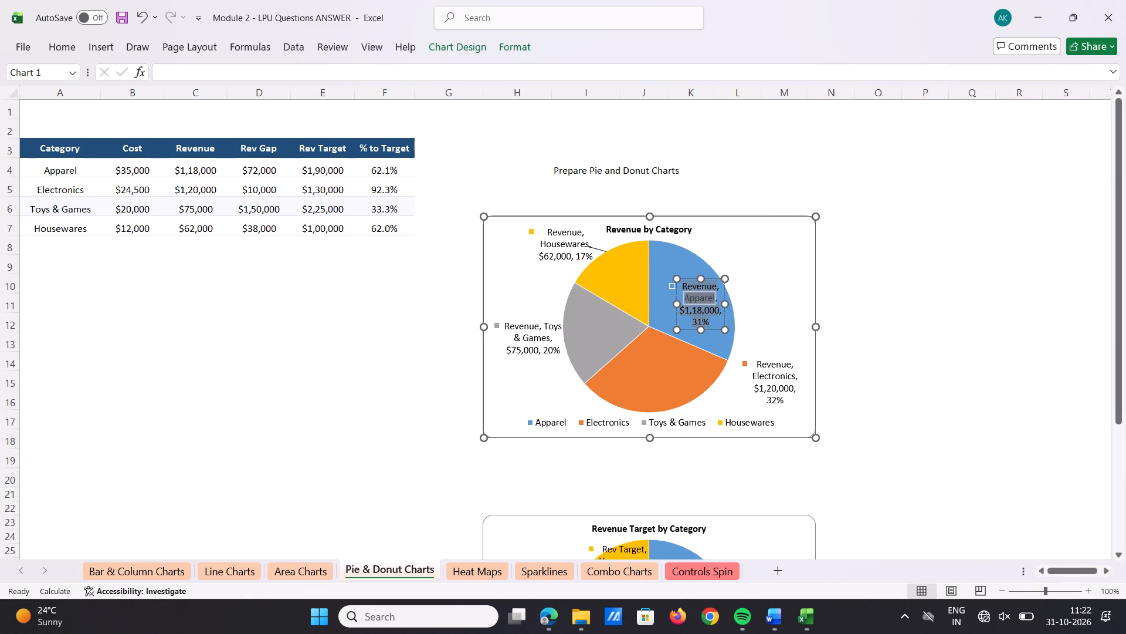
pyautogui.moveTo(704, 296); pyautogui.dragTo(746, 271)
pyautogui.click(746, 271)
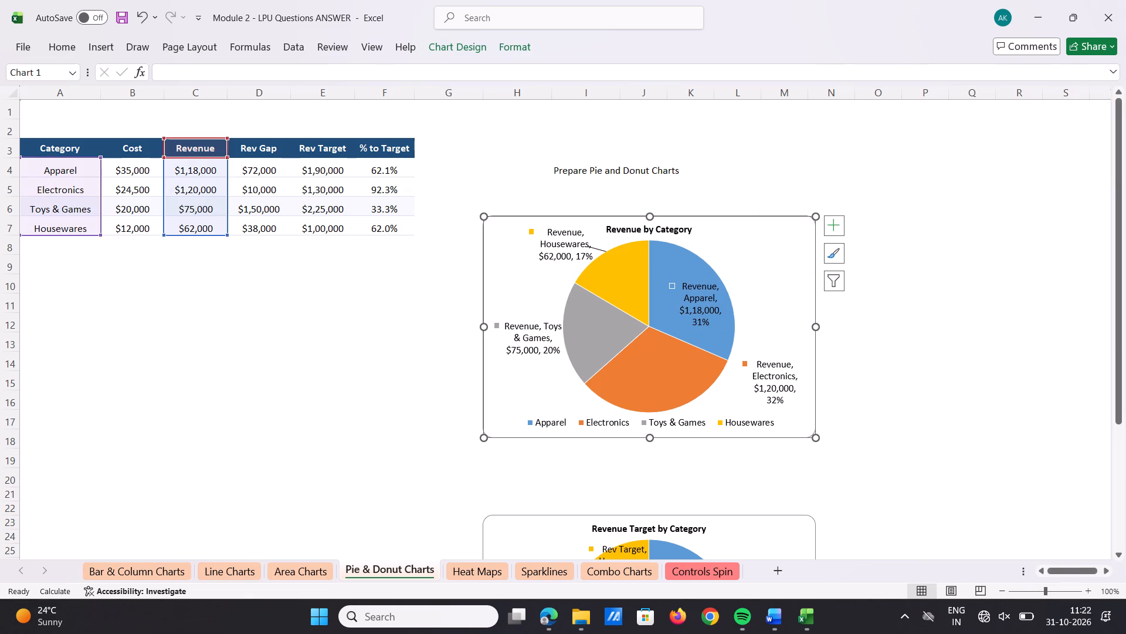
pyautogui.click(697, 302)
pyautogui.moveTo(697, 302); pyautogui.dragTo(742, 255)
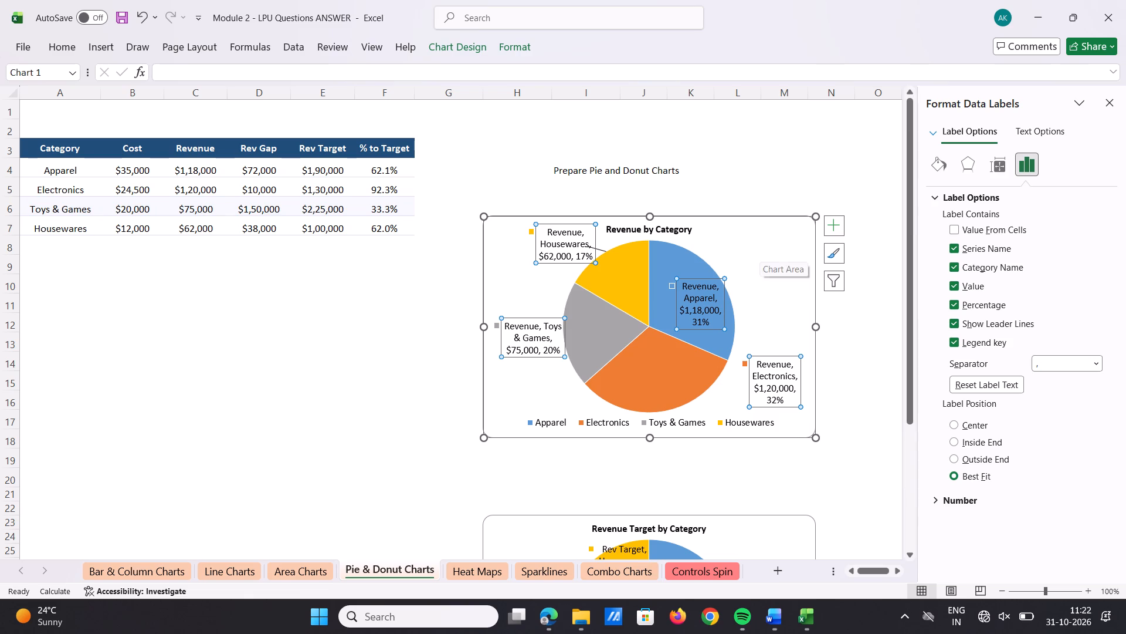
pyautogui.moveTo(715, 294); pyautogui.dragTo(778, 241)
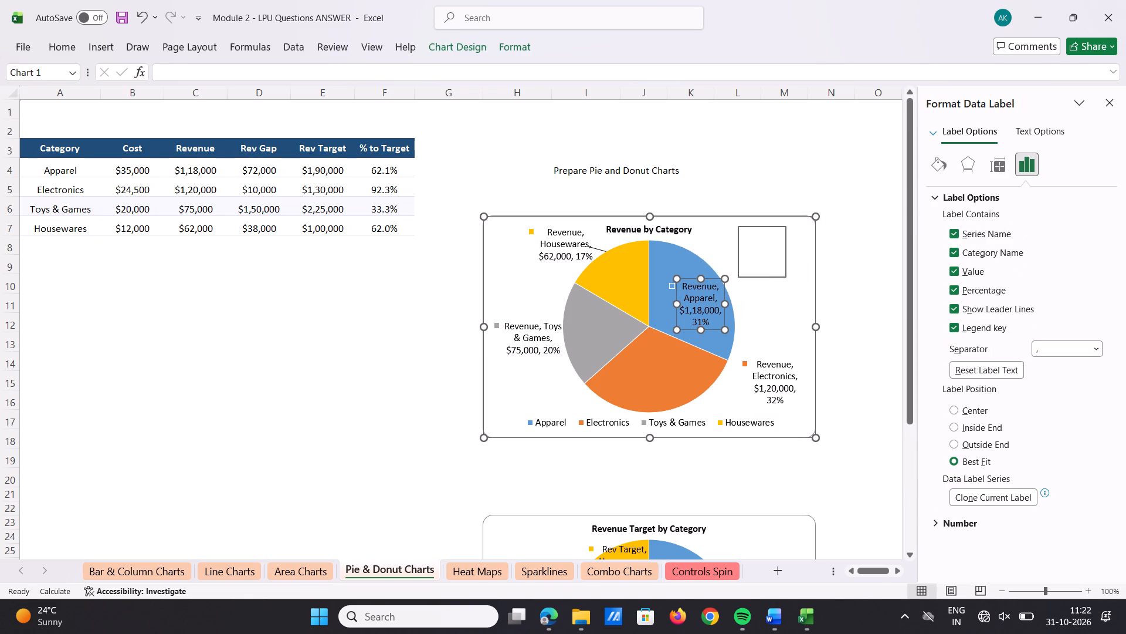
pyautogui.moveTo(778, 241); pyautogui.dragTo(778, 242)
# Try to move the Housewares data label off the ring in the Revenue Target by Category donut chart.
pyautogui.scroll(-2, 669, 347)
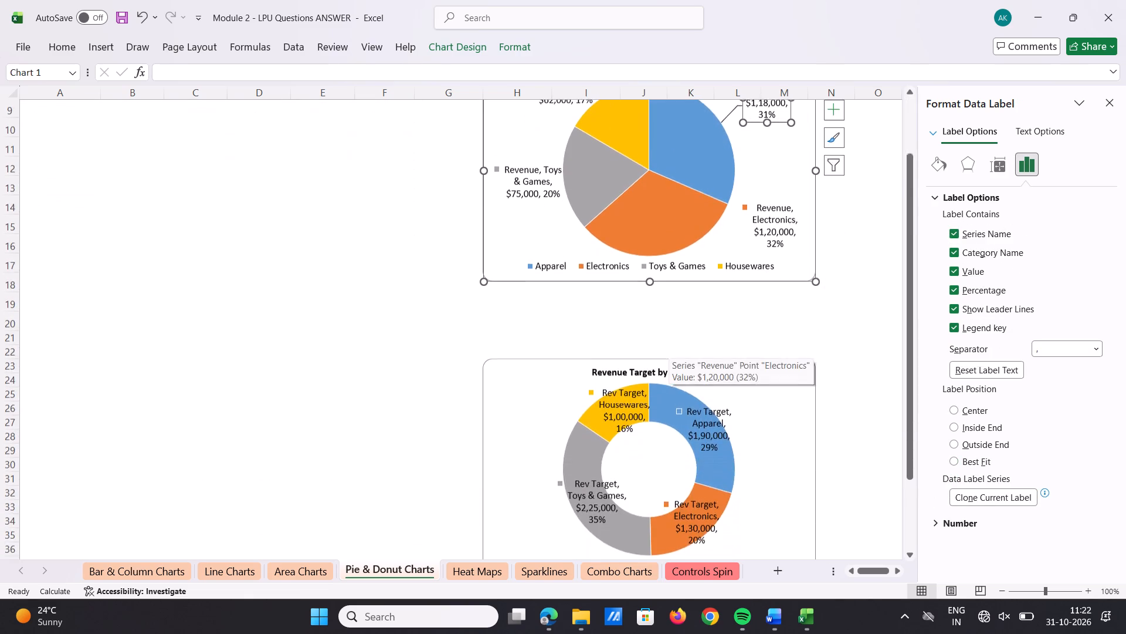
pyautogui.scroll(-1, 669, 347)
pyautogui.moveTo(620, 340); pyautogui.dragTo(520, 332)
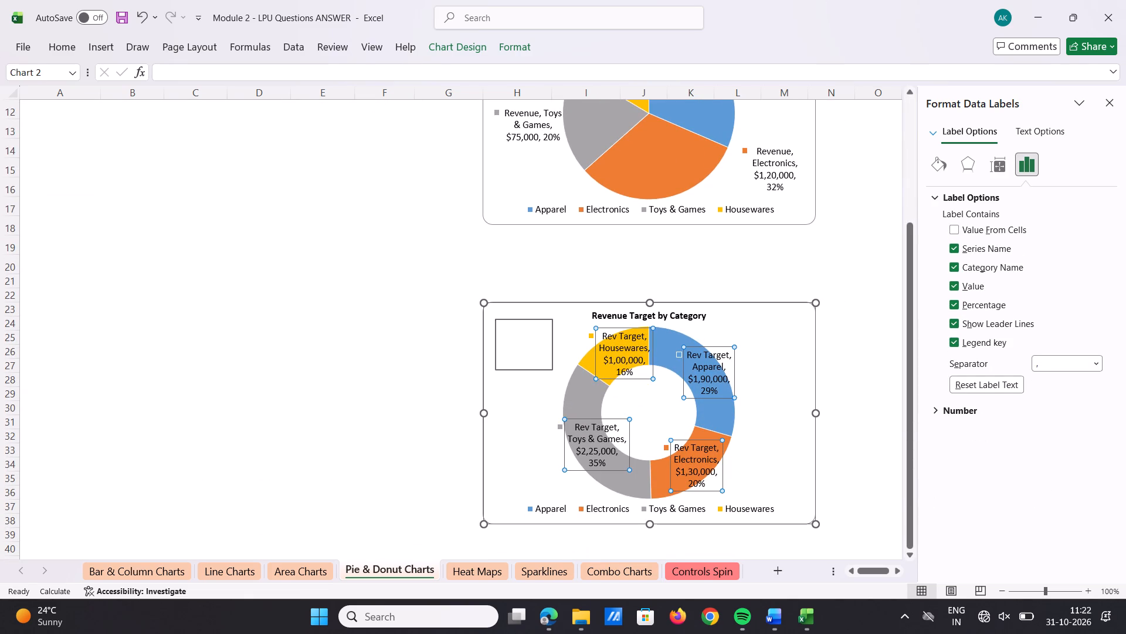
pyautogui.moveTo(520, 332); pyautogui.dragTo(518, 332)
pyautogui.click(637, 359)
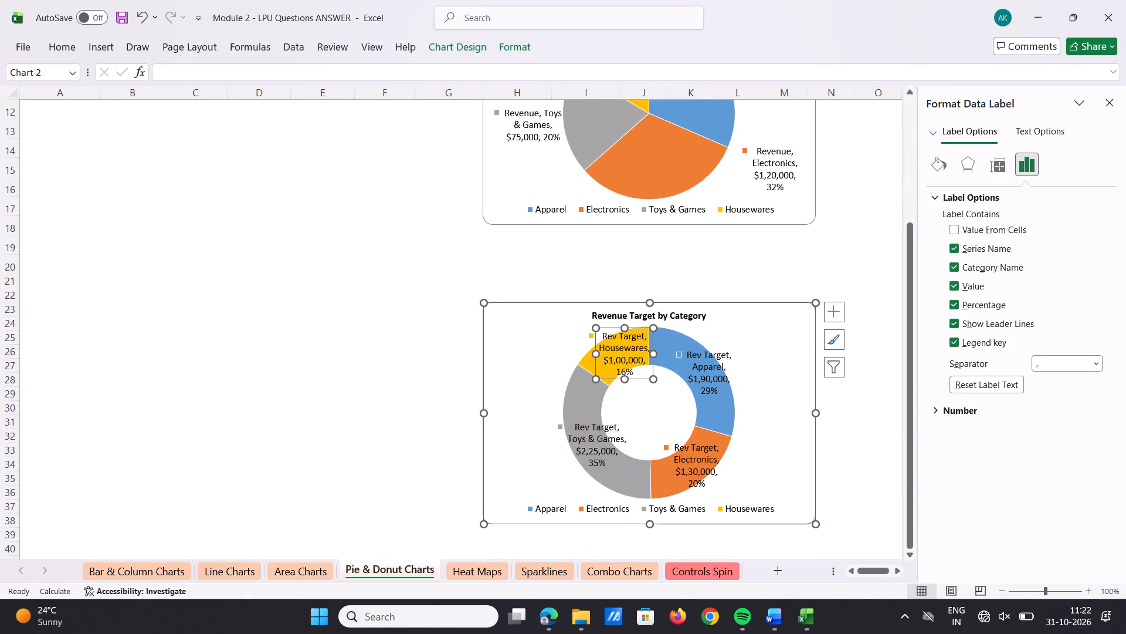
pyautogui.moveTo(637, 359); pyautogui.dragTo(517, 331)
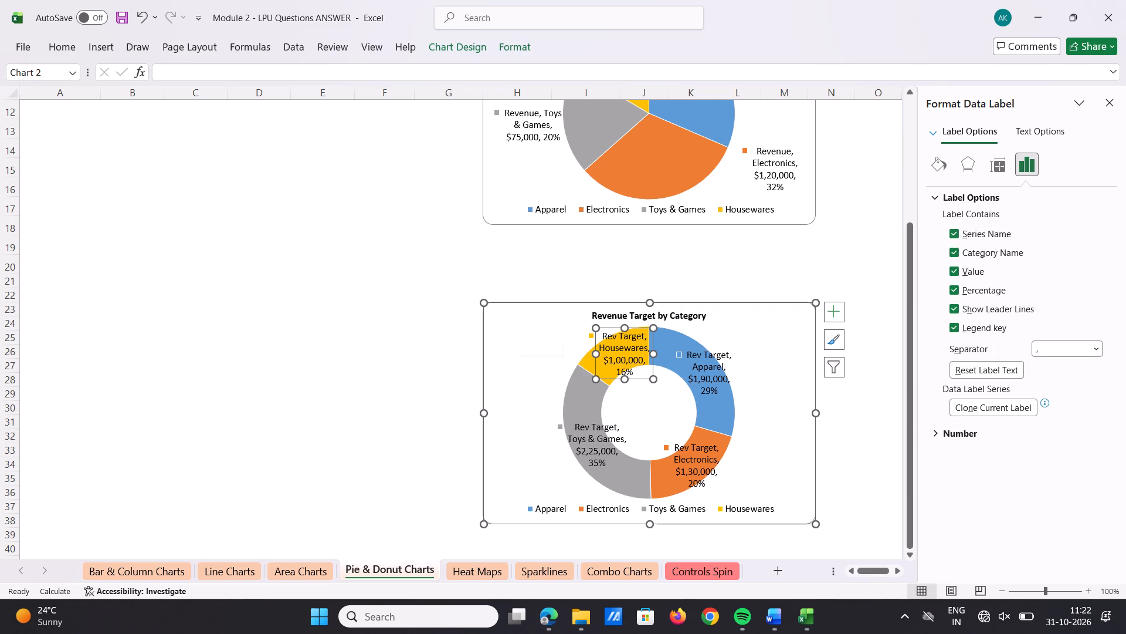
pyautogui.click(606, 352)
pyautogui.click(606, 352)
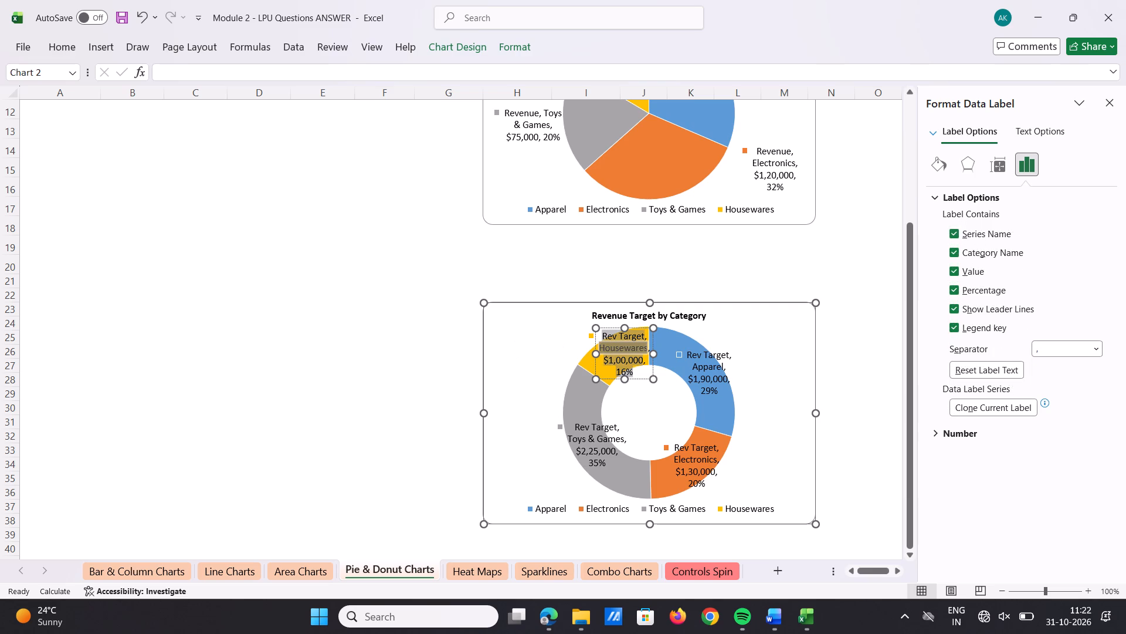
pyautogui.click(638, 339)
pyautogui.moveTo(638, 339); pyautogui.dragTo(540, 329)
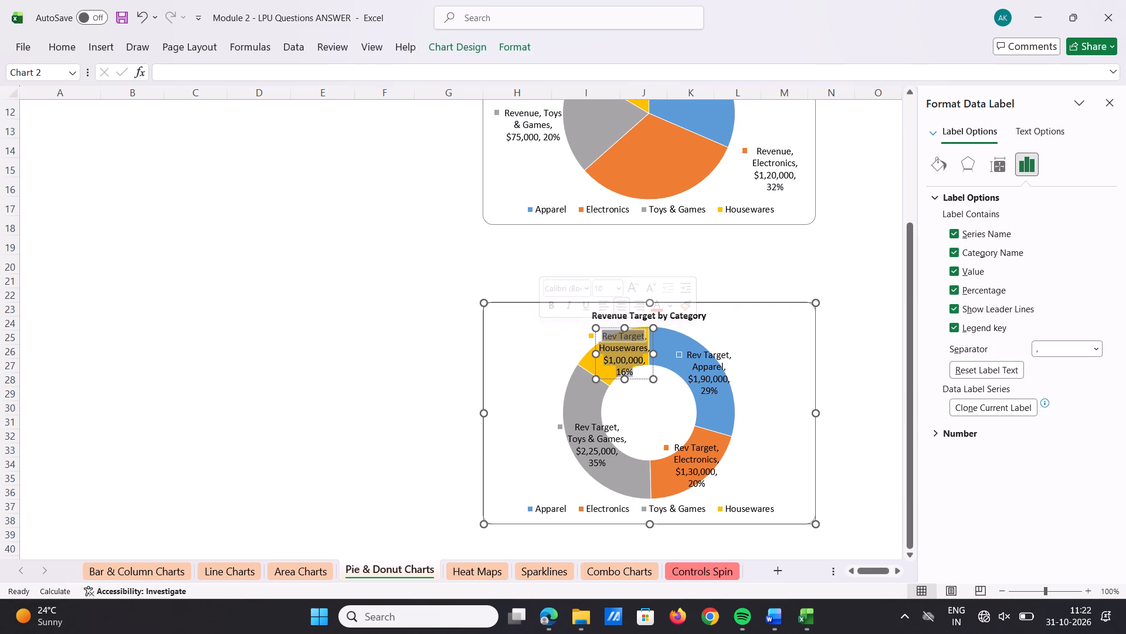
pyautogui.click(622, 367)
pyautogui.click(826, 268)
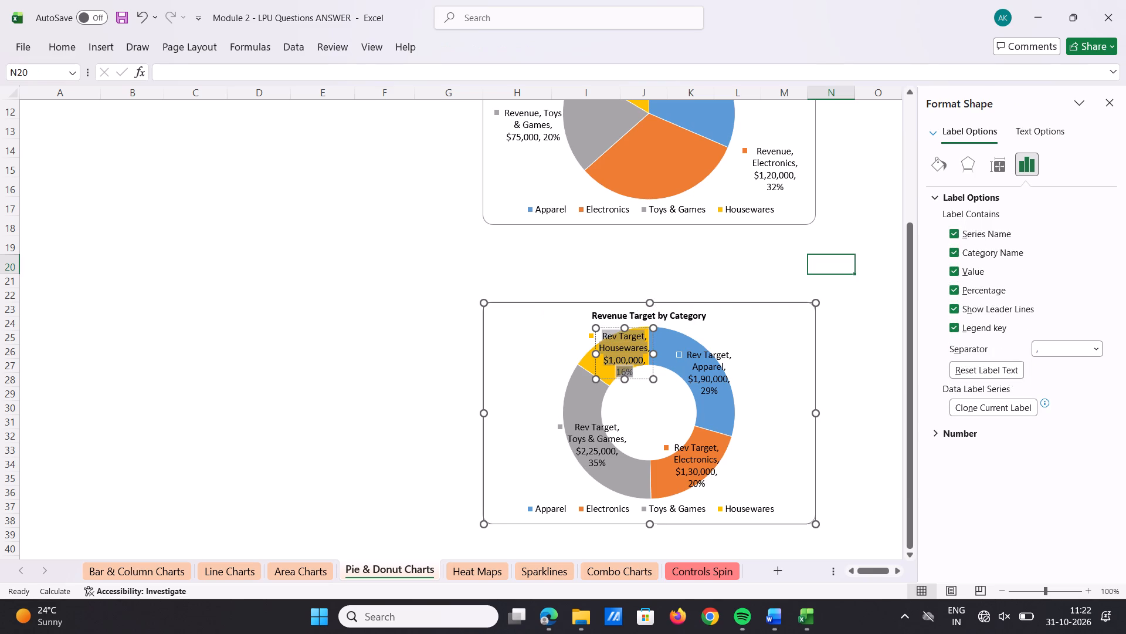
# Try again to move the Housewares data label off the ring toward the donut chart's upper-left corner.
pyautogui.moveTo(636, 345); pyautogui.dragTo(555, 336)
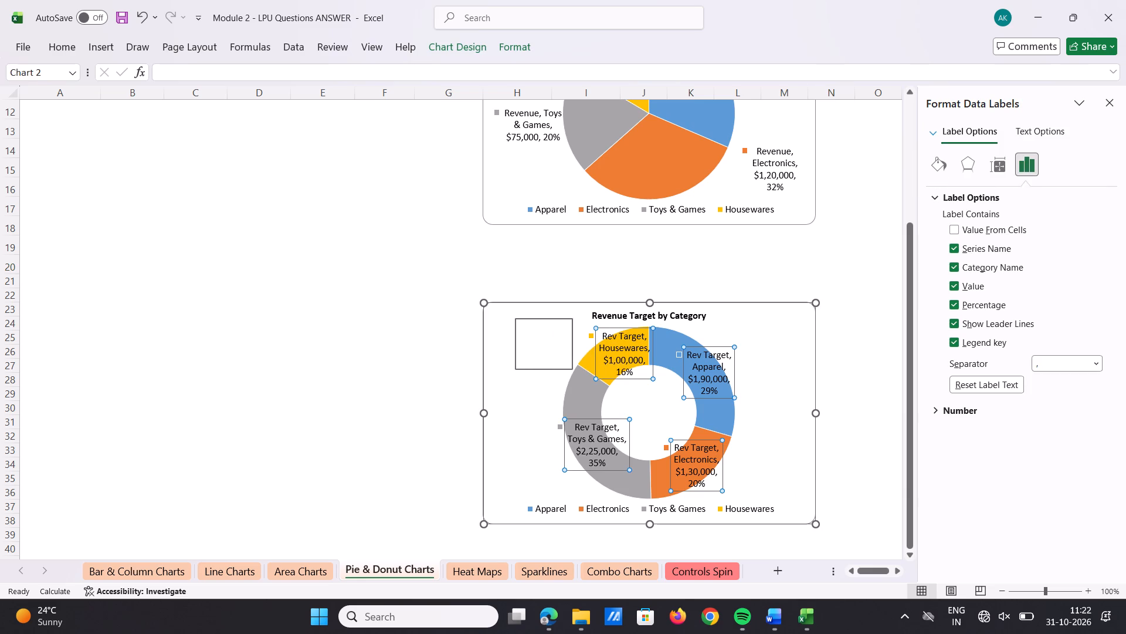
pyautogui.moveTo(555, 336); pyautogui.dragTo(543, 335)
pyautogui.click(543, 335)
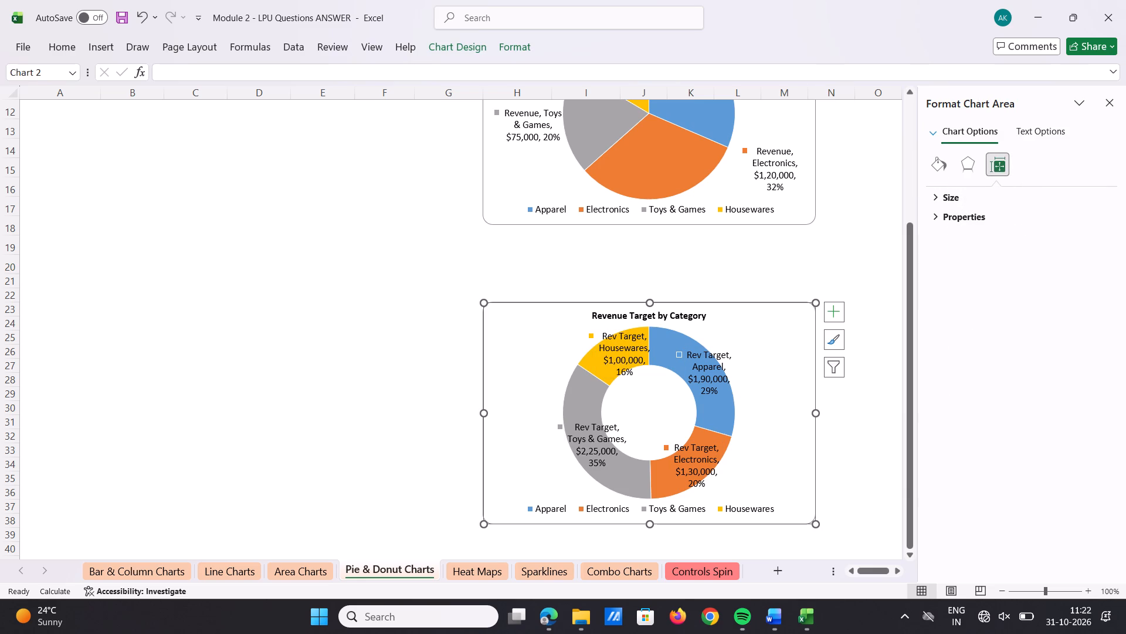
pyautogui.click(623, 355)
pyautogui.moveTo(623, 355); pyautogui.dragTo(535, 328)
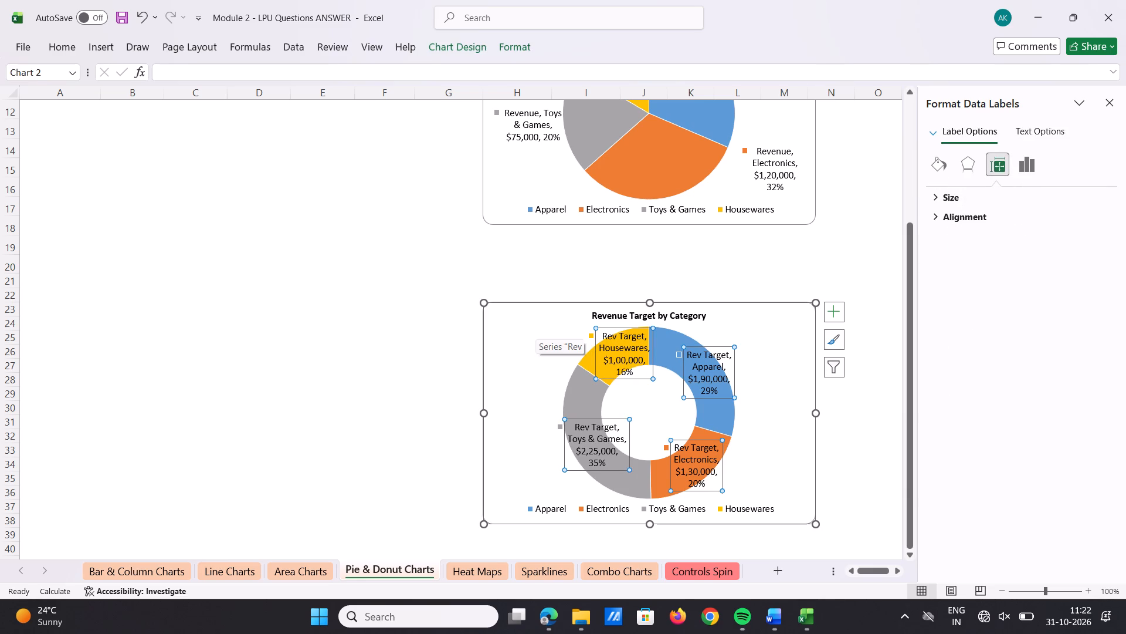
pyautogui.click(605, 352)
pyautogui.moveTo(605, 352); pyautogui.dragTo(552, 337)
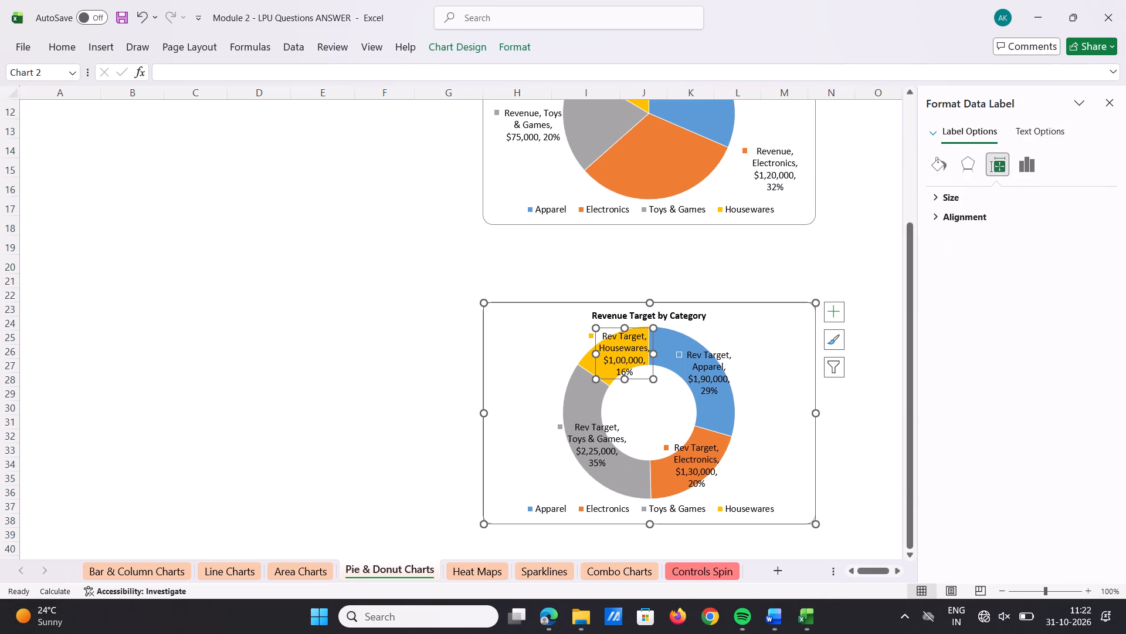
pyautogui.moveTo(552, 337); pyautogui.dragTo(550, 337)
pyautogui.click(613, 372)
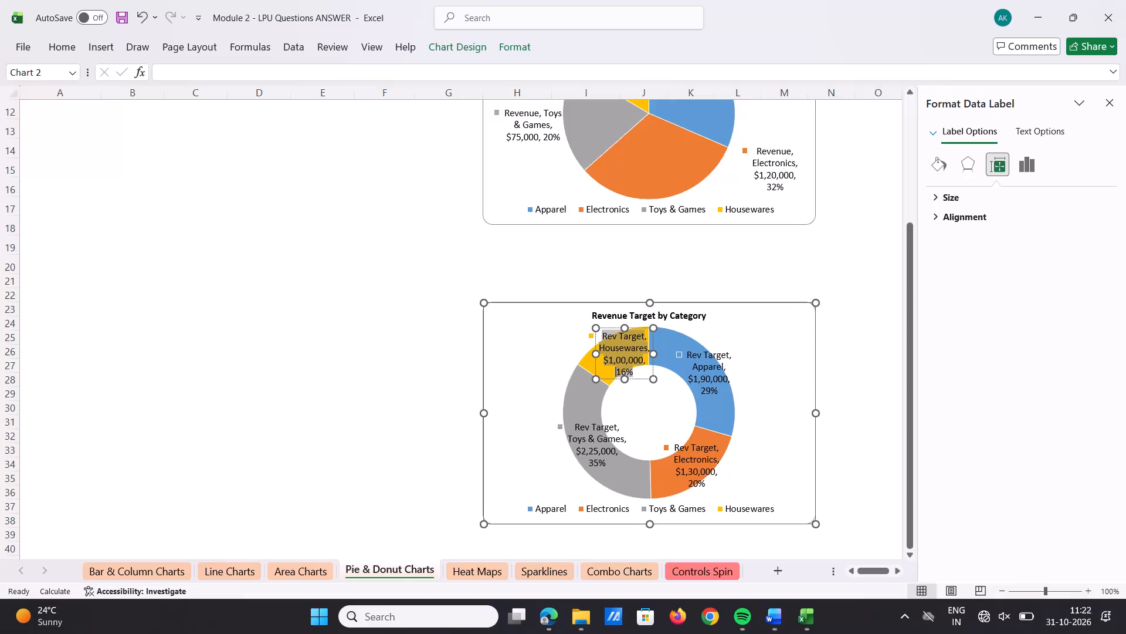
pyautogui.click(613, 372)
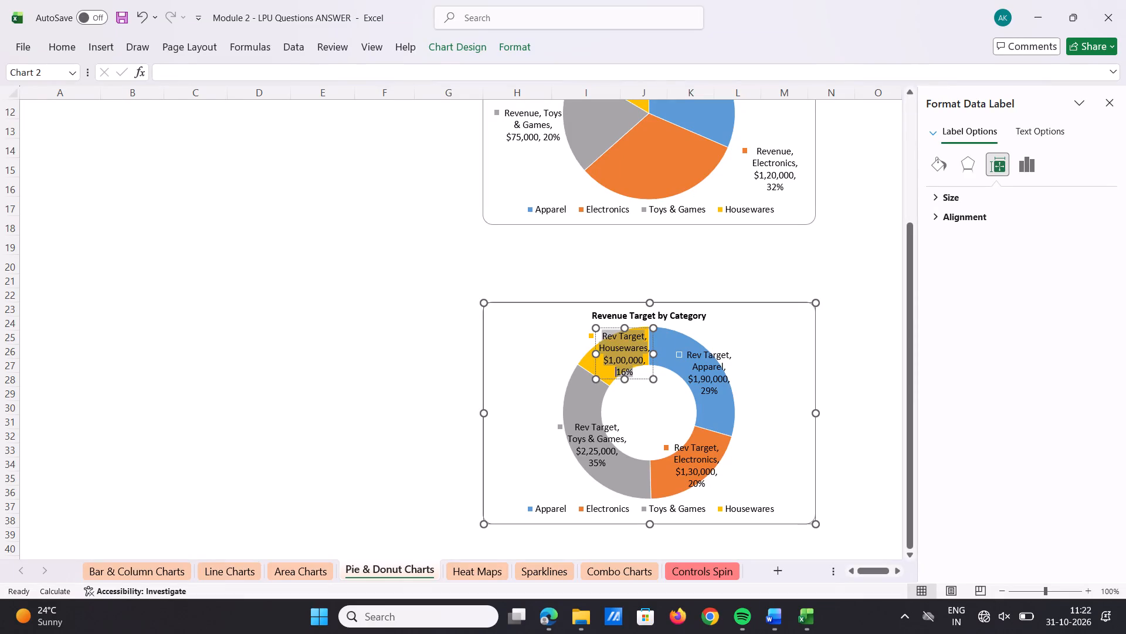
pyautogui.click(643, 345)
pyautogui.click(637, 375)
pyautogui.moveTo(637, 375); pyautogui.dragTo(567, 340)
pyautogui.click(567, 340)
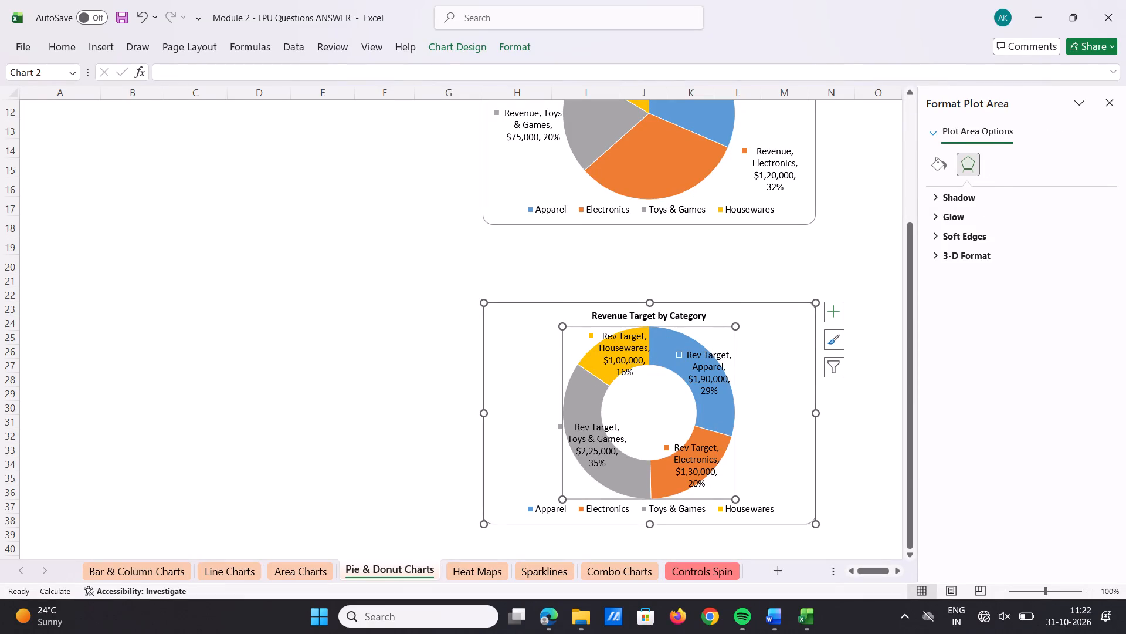
# Move the Housewares data label off the ring into the upper-left corner of the Revenue Target by Category donut chart.
pyautogui.click(638, 353)
pyautogui.moveTo(638, 353); pyautogui.dragTo(538, 338)
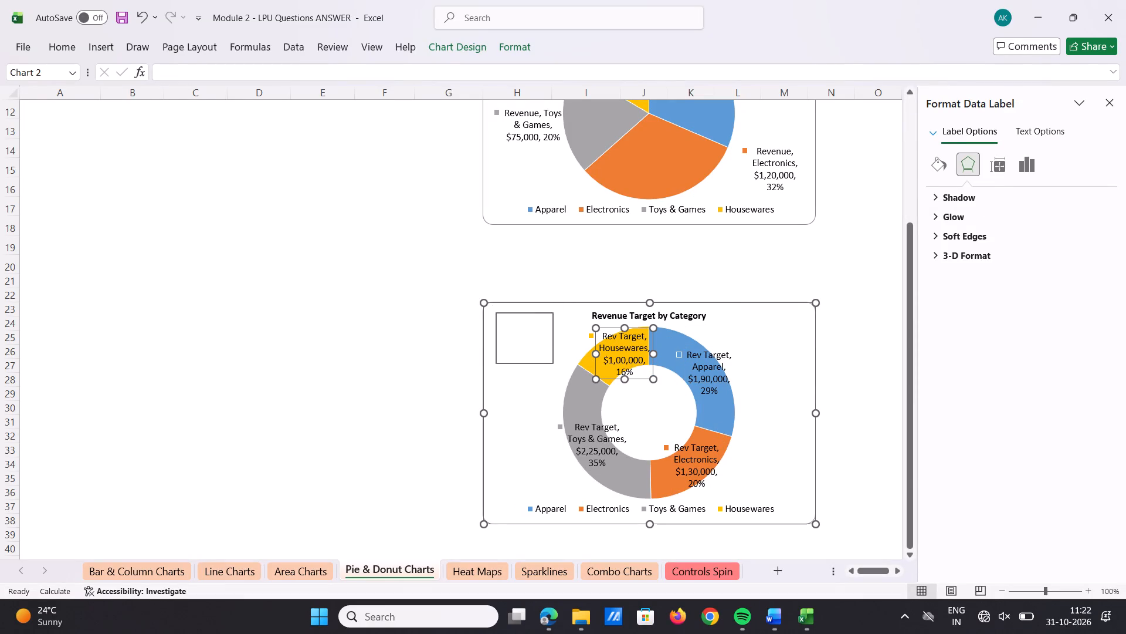
pyautogui.moveTo(538, 338); pyautogui.dragTo(540, 338)
# Move the Apparel data label off the ring into the upper-right corner of the Revenue Target by Category donut chart.
pyautogui.click(699, 379)
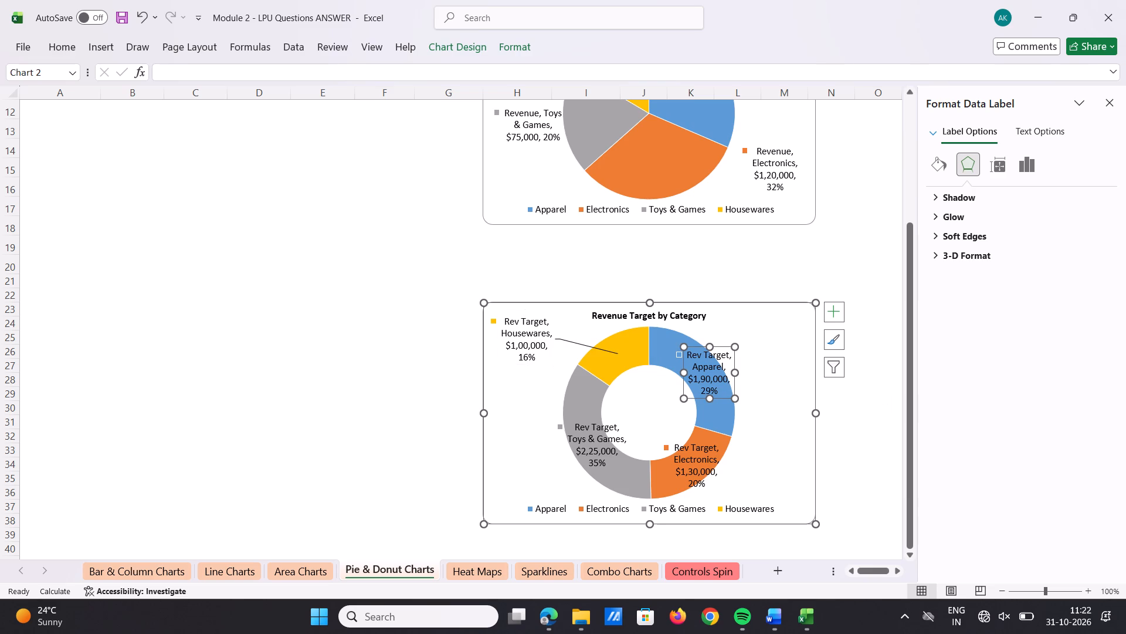
pyautogui.moveTo(699, 379); pyautogui.dragTo(741, 348)
pyautogui.click(720, 366)
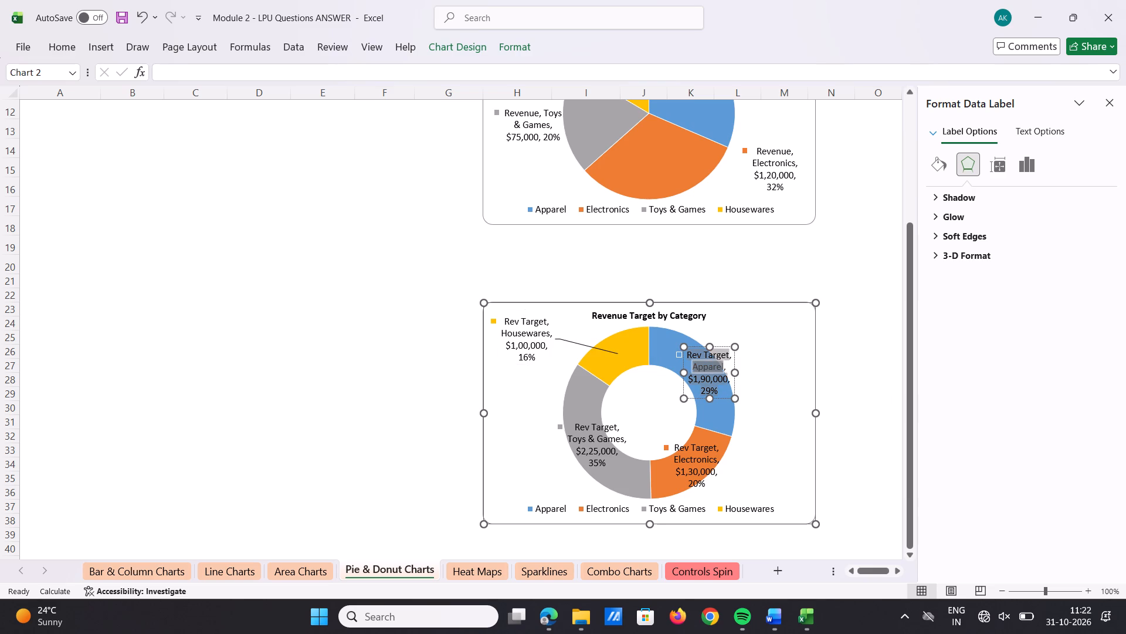
pyautogui.click(745, 357)
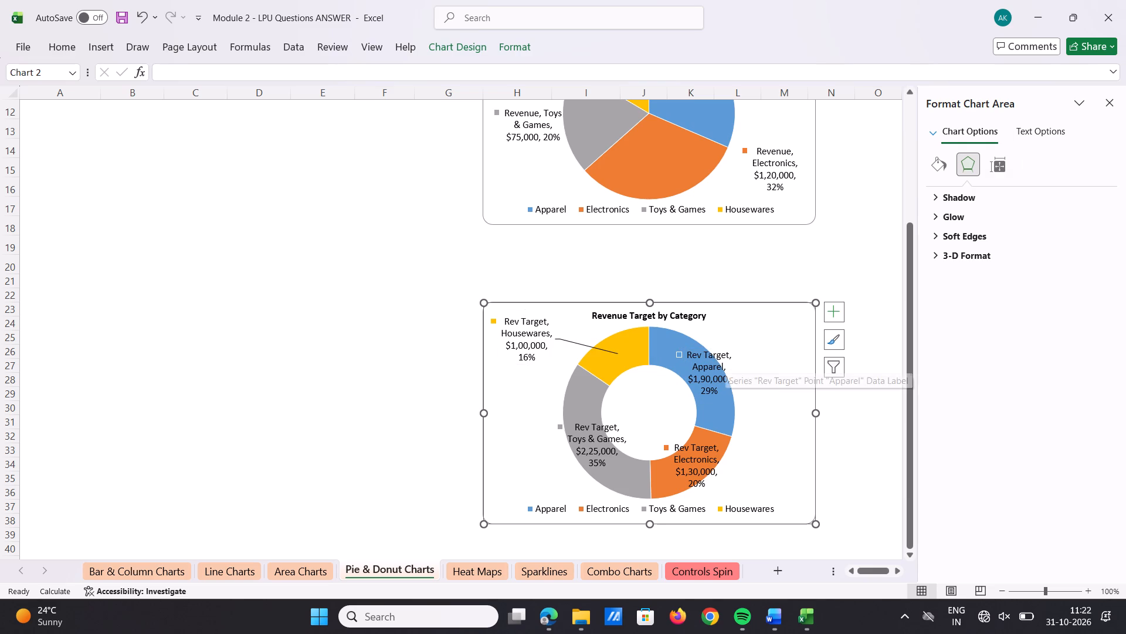
pyautogui.click(722, 362)
pyautogui.moveTo(722, 362); pyautogui.dragTo(778, 330)
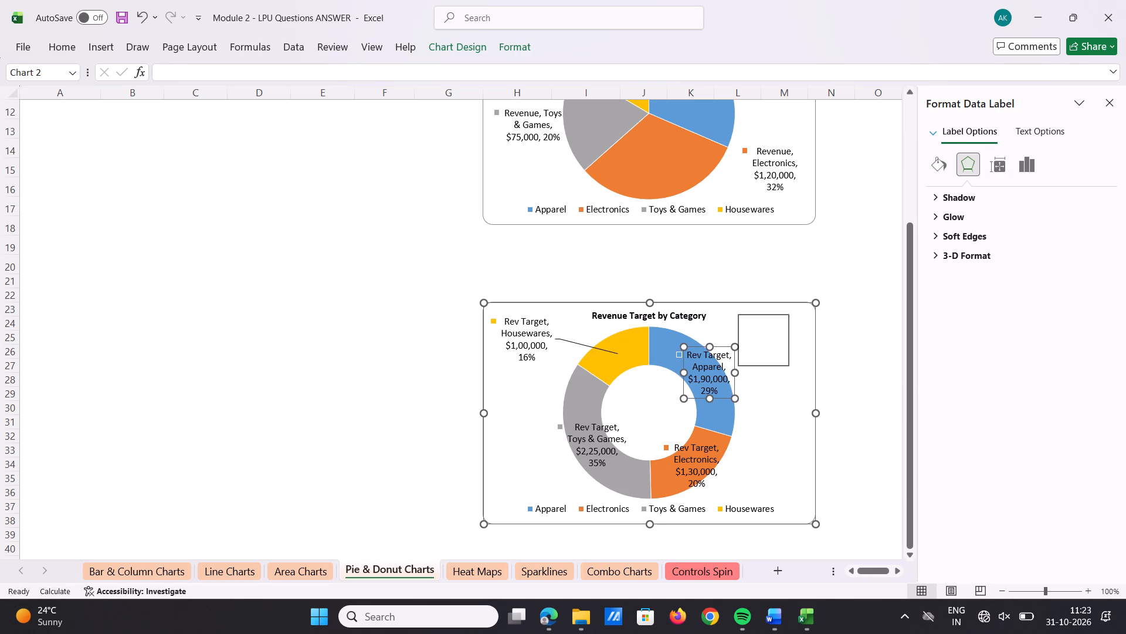
pyautogui.moveTo(778, 330); pyautogui.dragTo(787, 326)
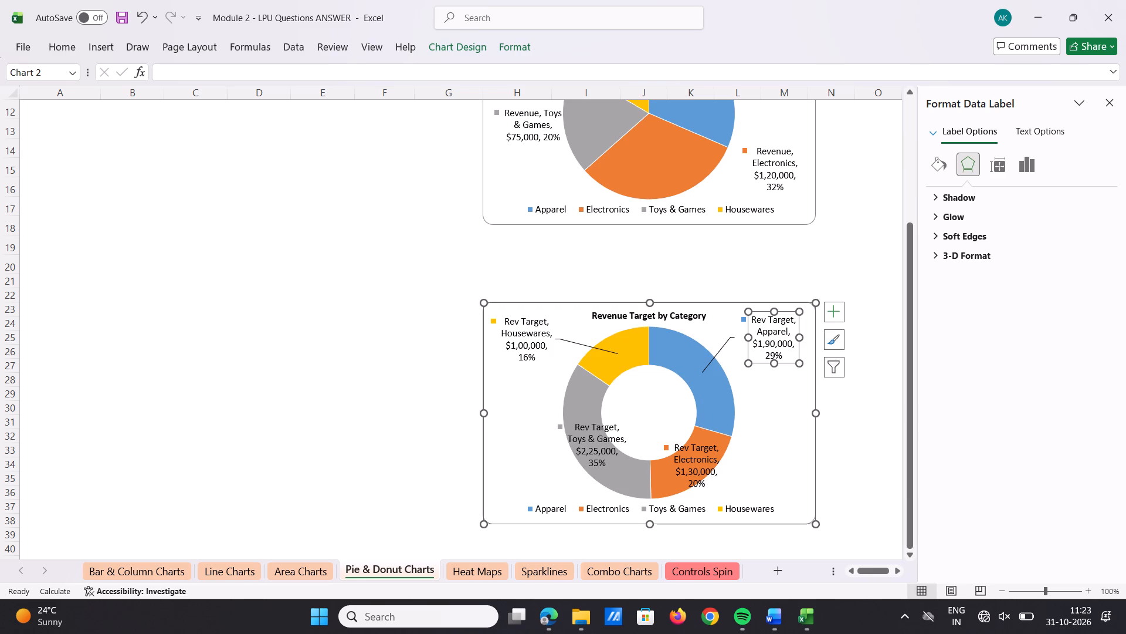
# Move the Electronics data label off the ring into the lower-right corner of the Revenue Target by Category donut chart.
pyautogui.click(703, 450)
pyautogui.click(703, 450)
pyautogui.click(705, 450)
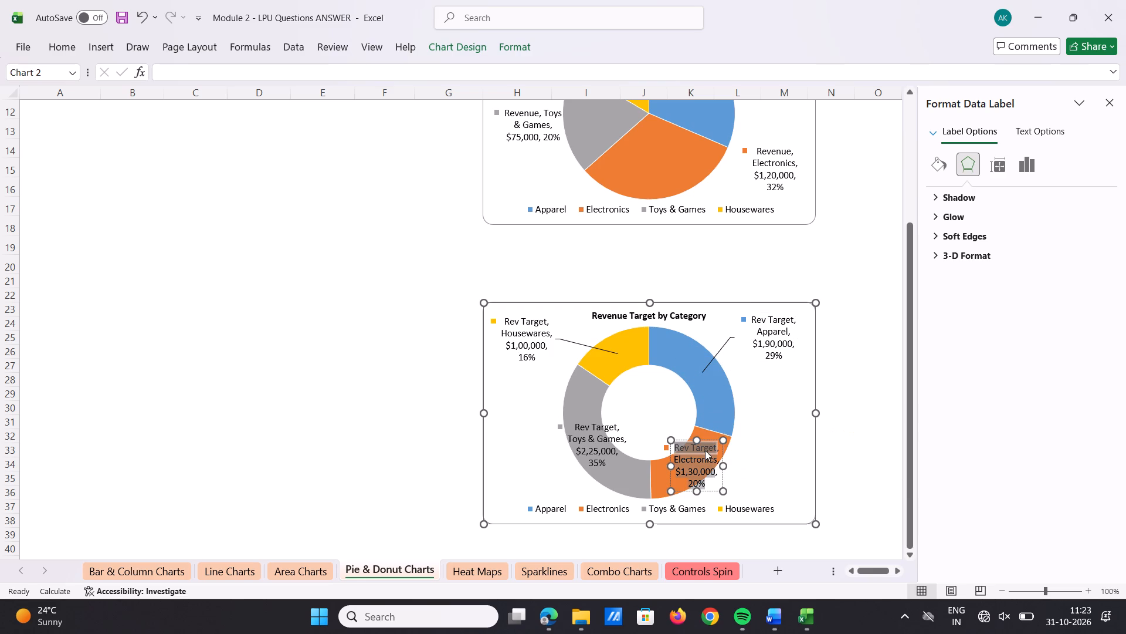
pyautogui.click(705, 450)
pyautogui.click(766, 446)
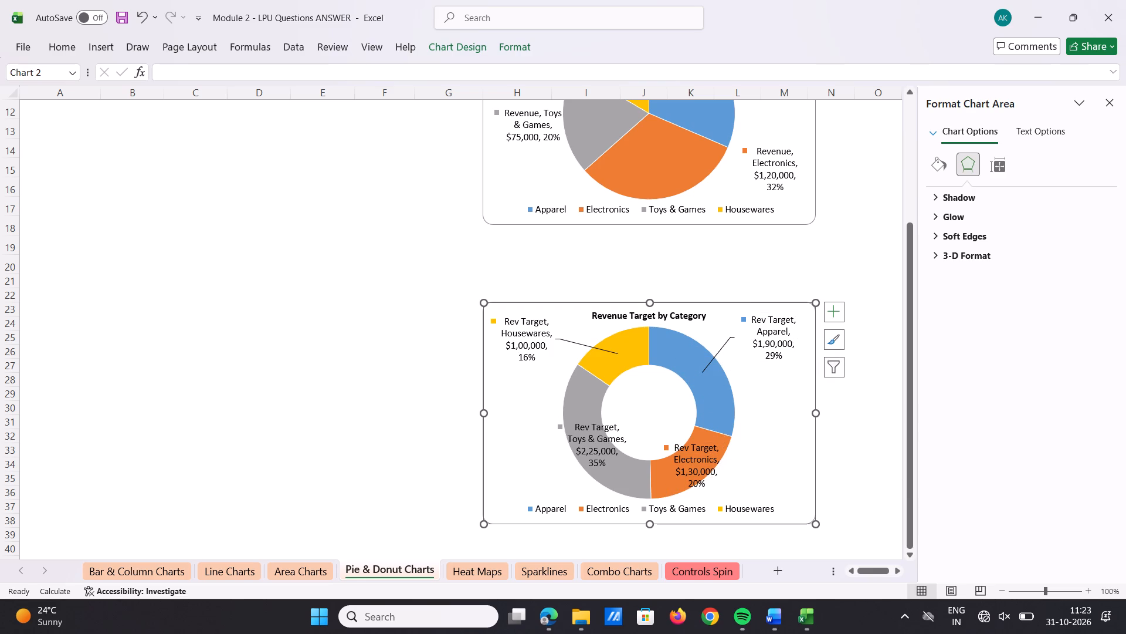
pyautogui.click(703, 457)
pyautogui.moveTo(703, 457); pyautogui.dragTo(774, 464)
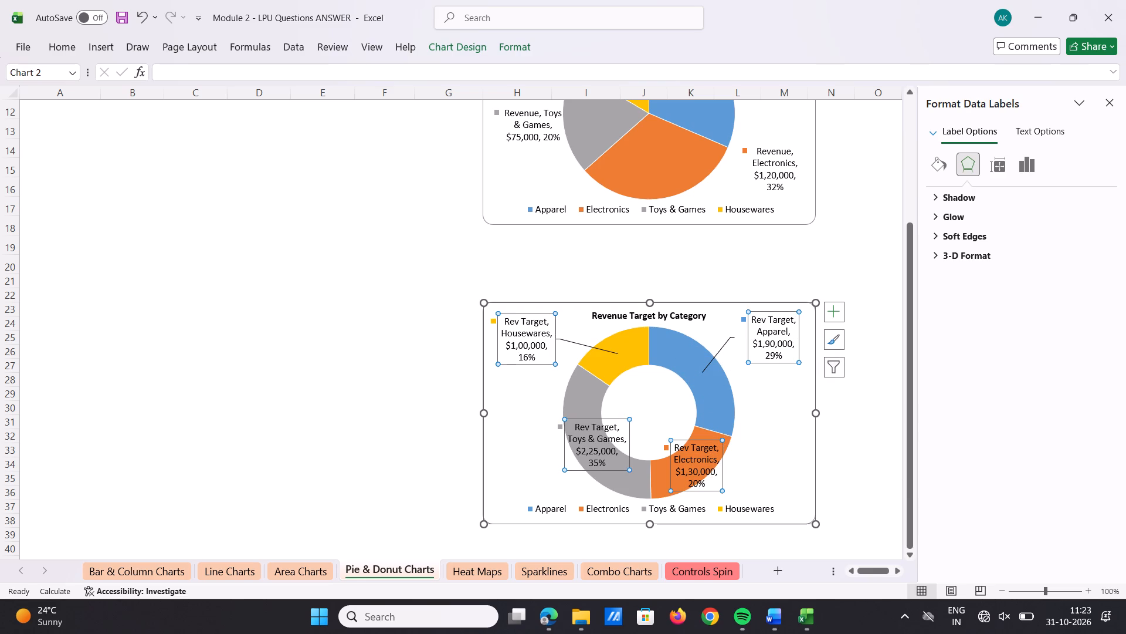
pyautogui.doubleClick(705, 470)
pyautogui.moveTo(705, 470); pyautogui.dragTo(708, 470)
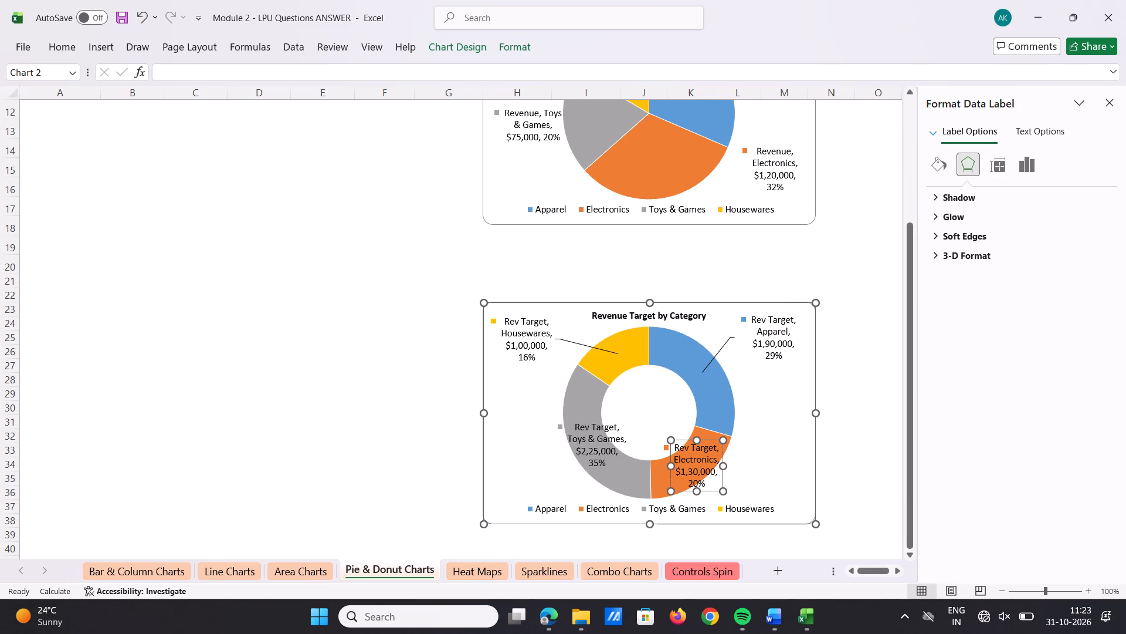
pyautogui.moveTo(708, 470); pyautogui.dragTo(762, 466)
pyautogui.click(762, 466)
pyautogui.click(710, 474)
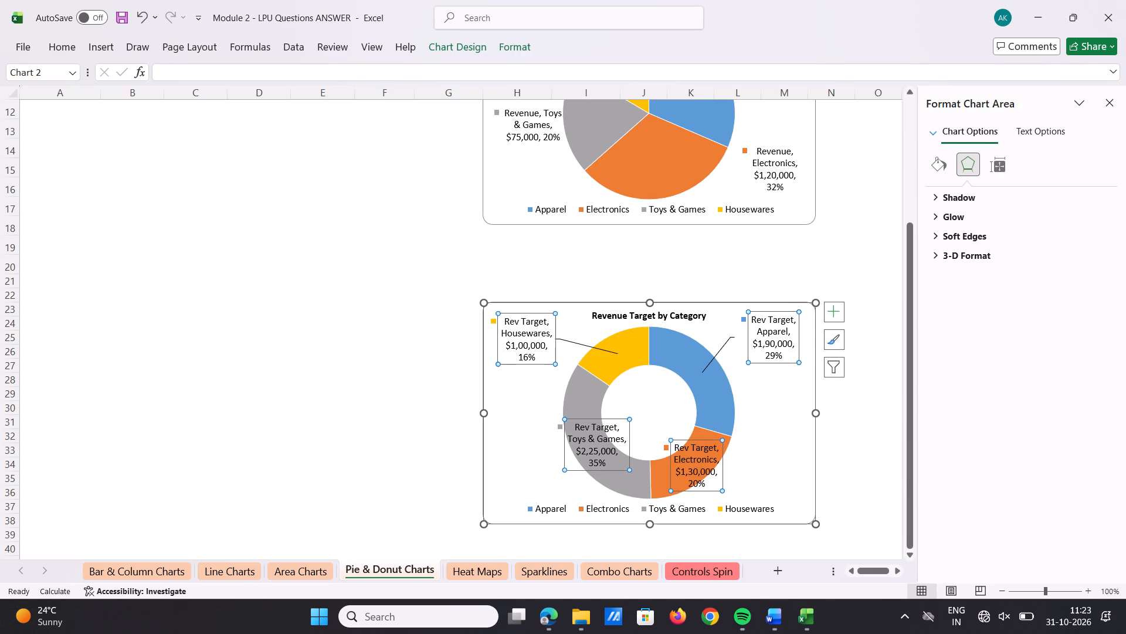
pyautogui.moveTo(710, 474); pyautogui.dragTo(755, 477)
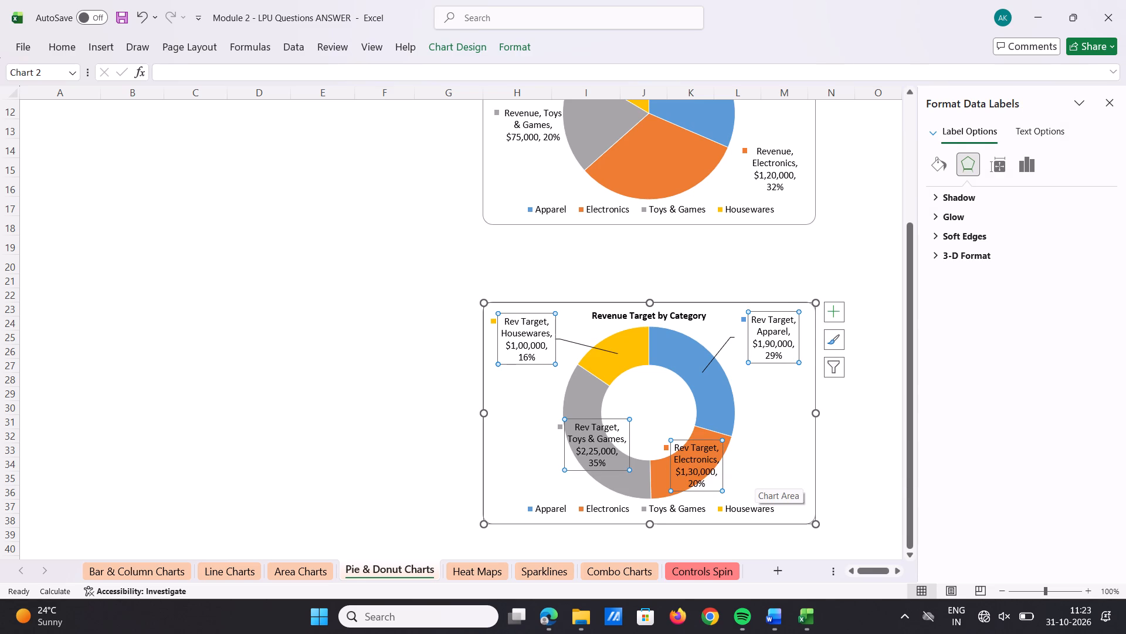
pyautogui.moveTo(710, 480); pyautogui.dragTo(783, 480)
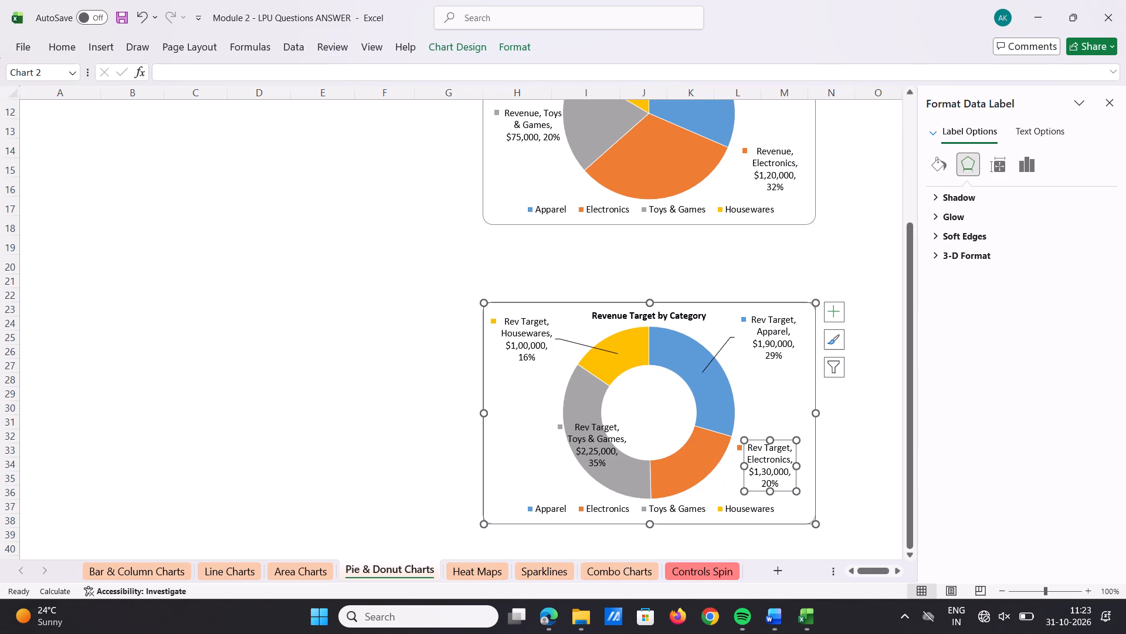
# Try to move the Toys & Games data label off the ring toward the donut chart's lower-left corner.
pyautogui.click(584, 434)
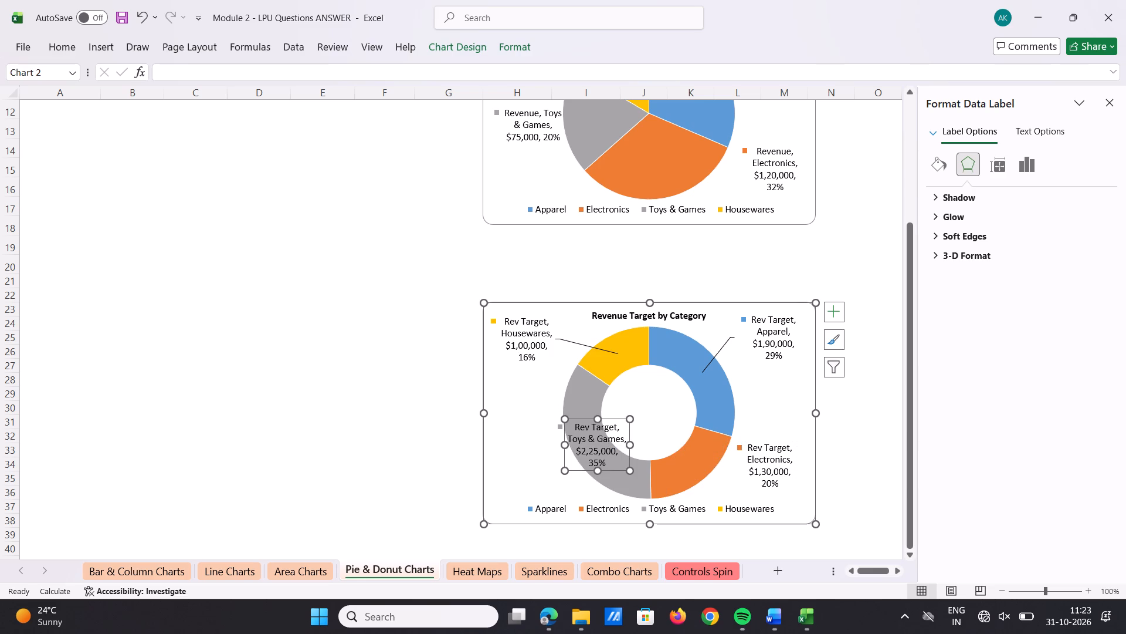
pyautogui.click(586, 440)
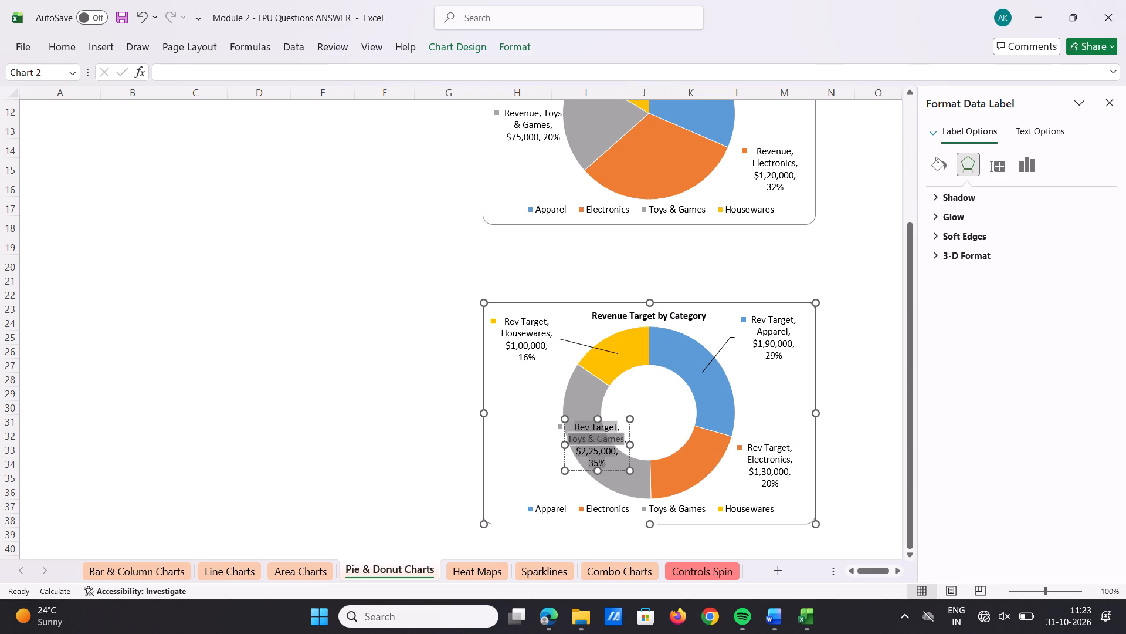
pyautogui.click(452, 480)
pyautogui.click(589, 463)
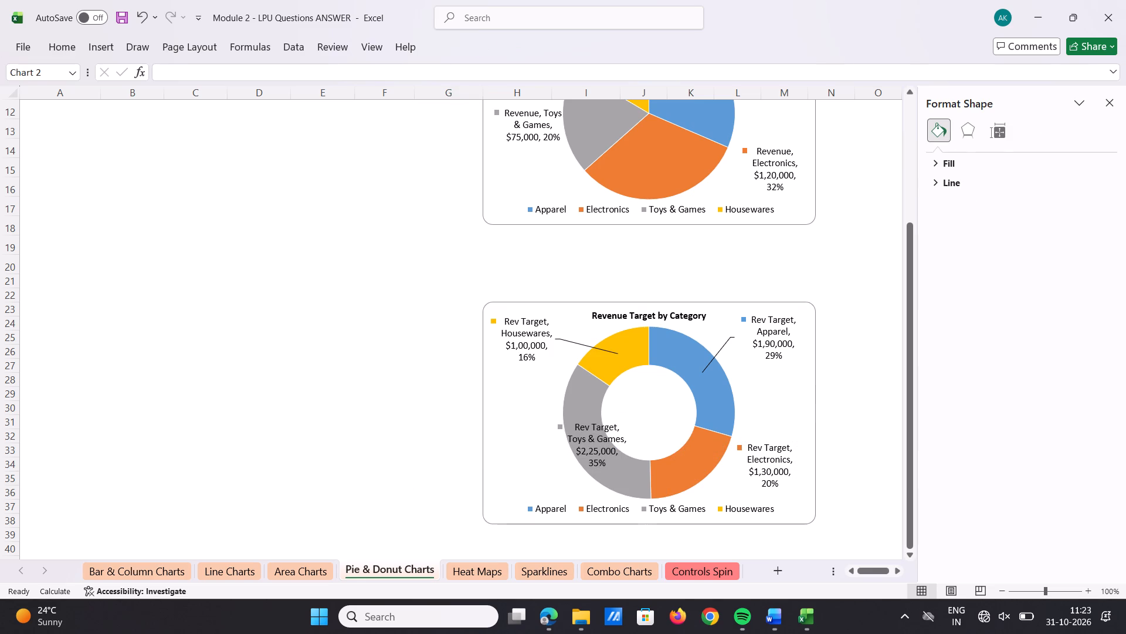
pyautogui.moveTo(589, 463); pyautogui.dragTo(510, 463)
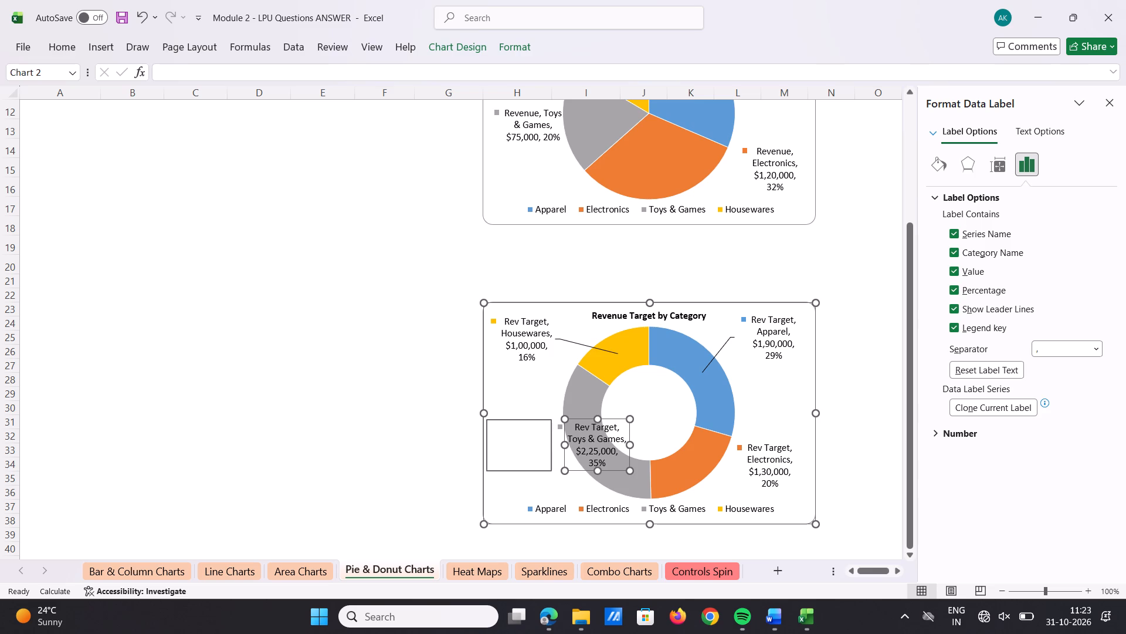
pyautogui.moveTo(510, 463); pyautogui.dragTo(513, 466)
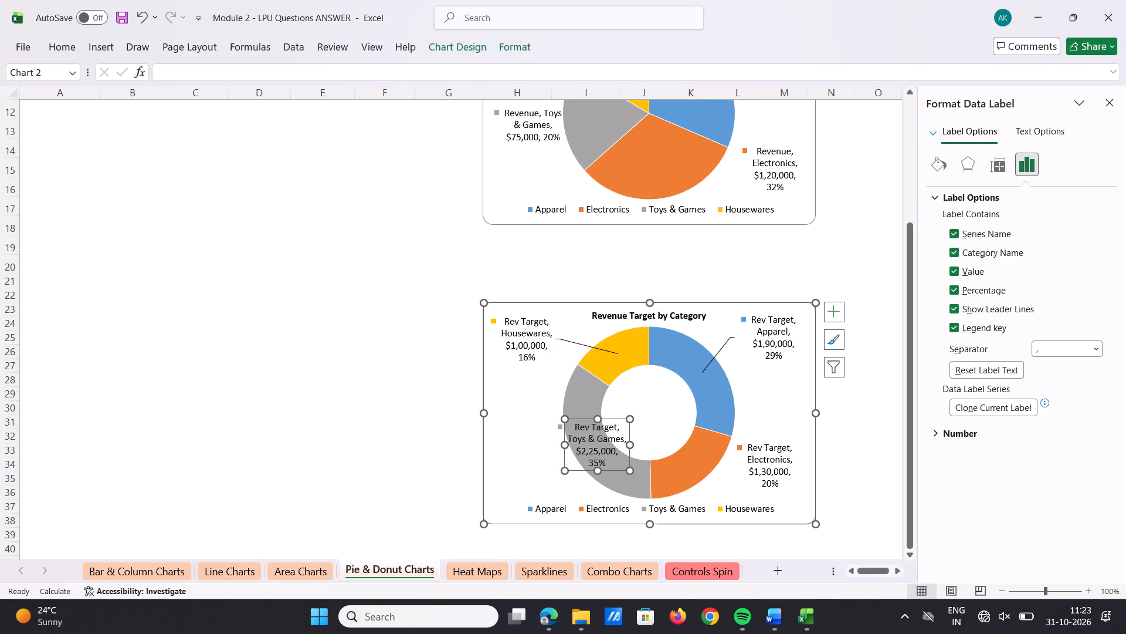
# Review the Heat Maps, Sparklines, Combo Charts and Controls Spin sheets for remaining layout problems.
pyautogui.scroll(-1, 663, 521)
pyautogui.click(490, 568)
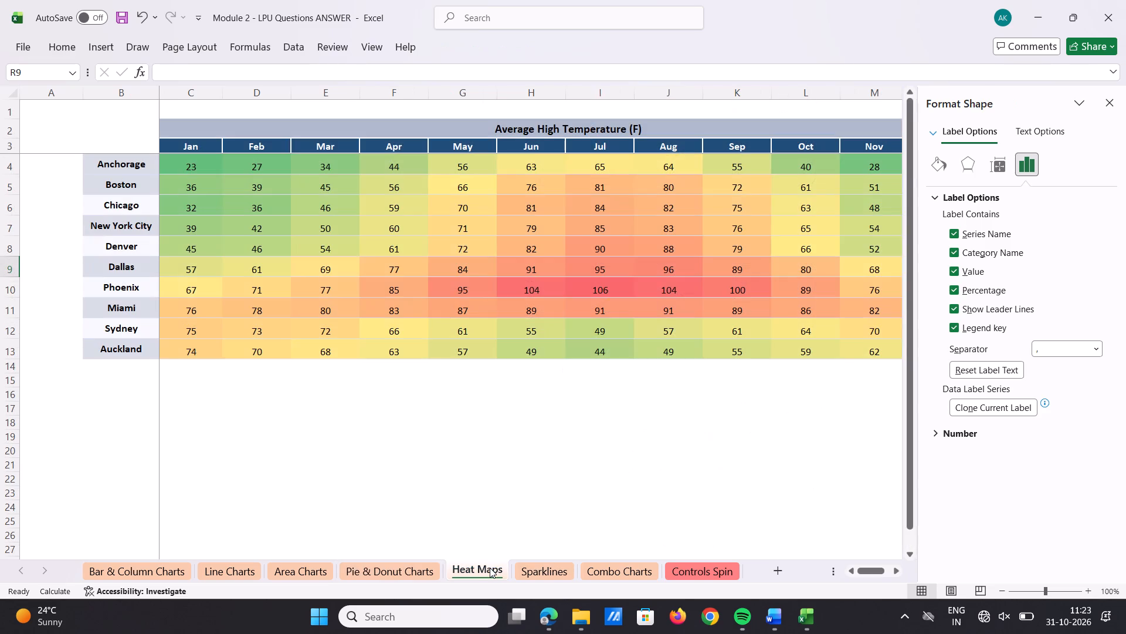
pyautogui.click(534, 569)
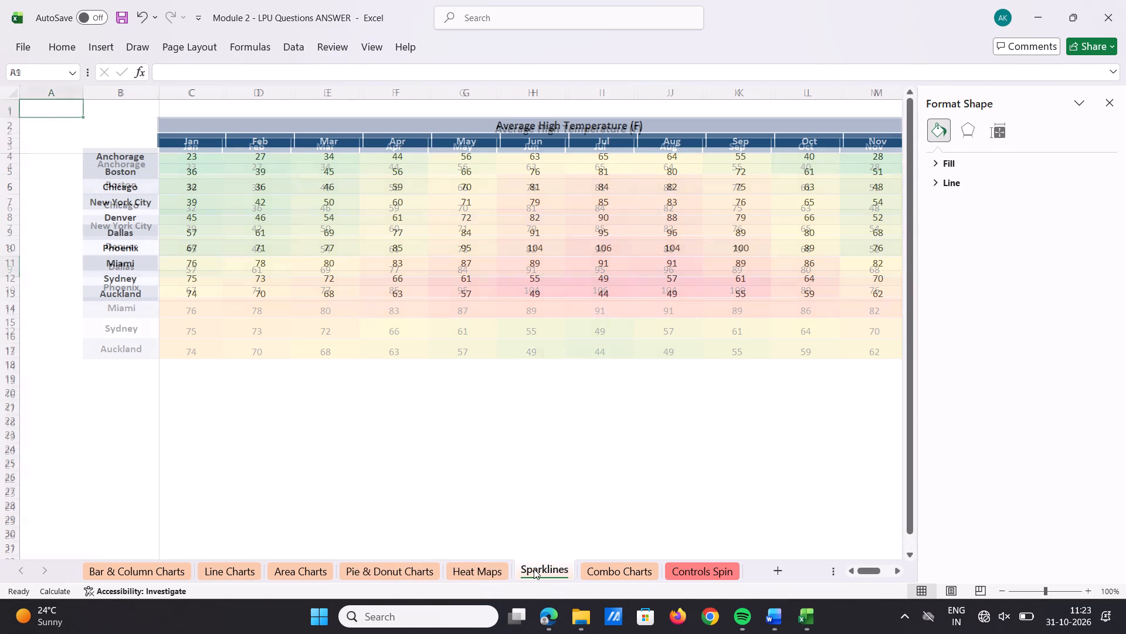
pyautogui.click(595, 576)
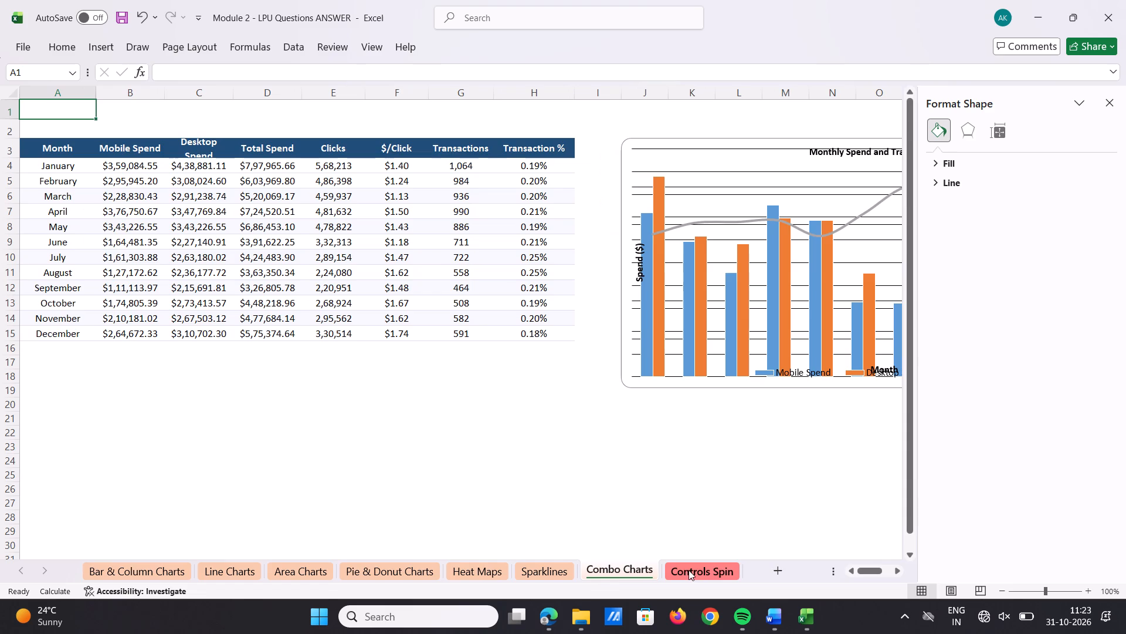
pyautogui.click(708, 569)
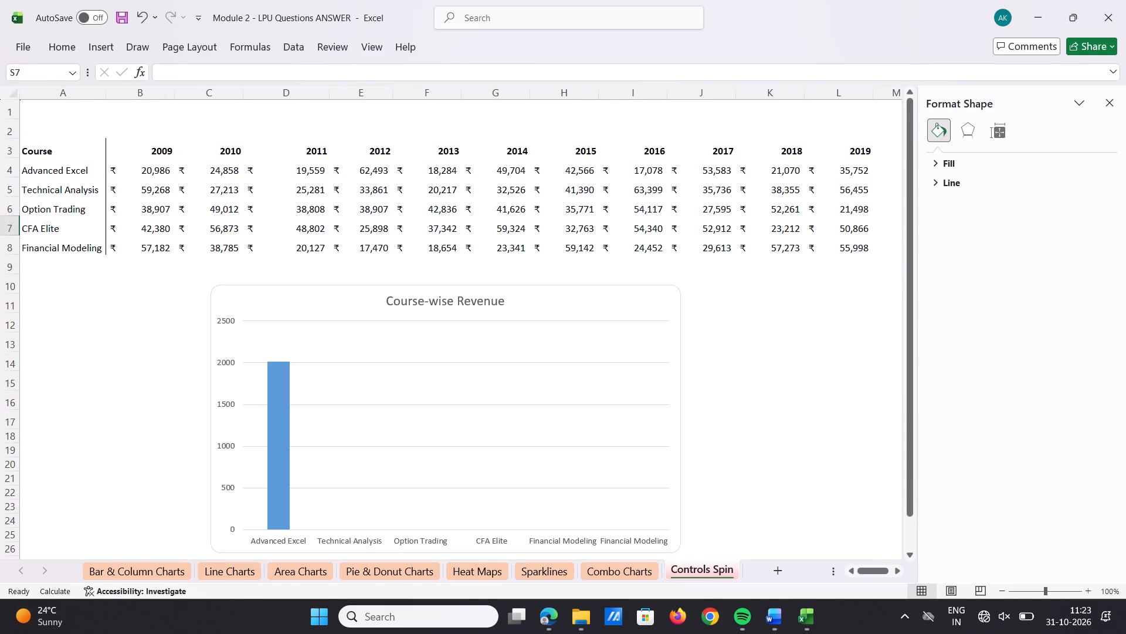
pyautogui.scroll(-2, 852, 344)
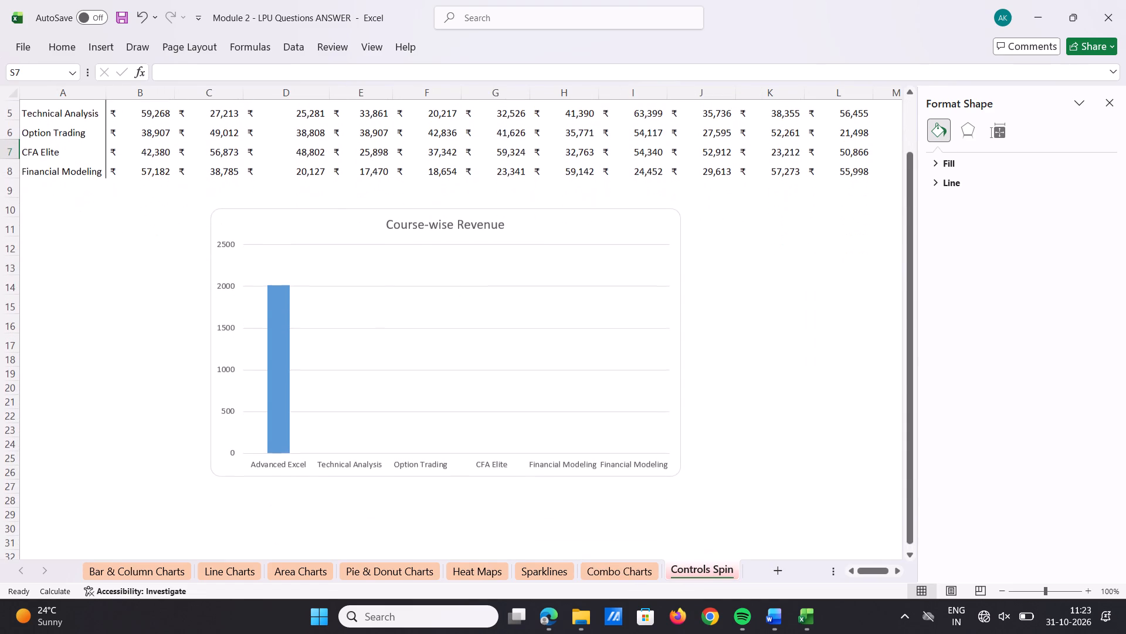
pyautogui.scroll(6, 421, 267)
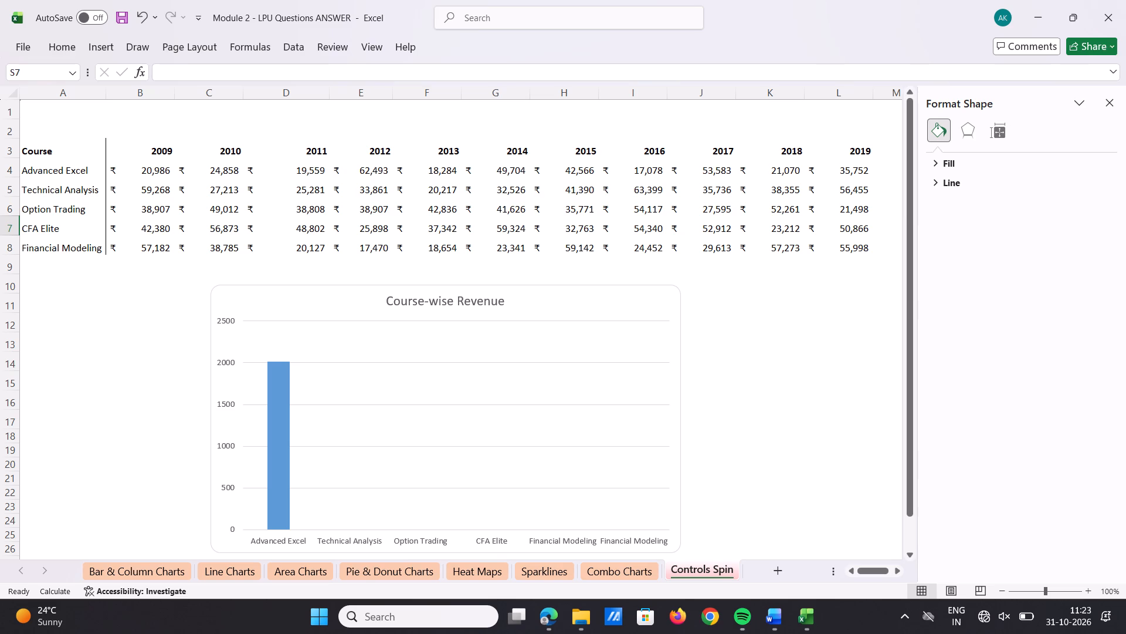
# Save the Module 2 - LPU Questions ANSWER workbook and close it.
pyautogui.click(21, 45)
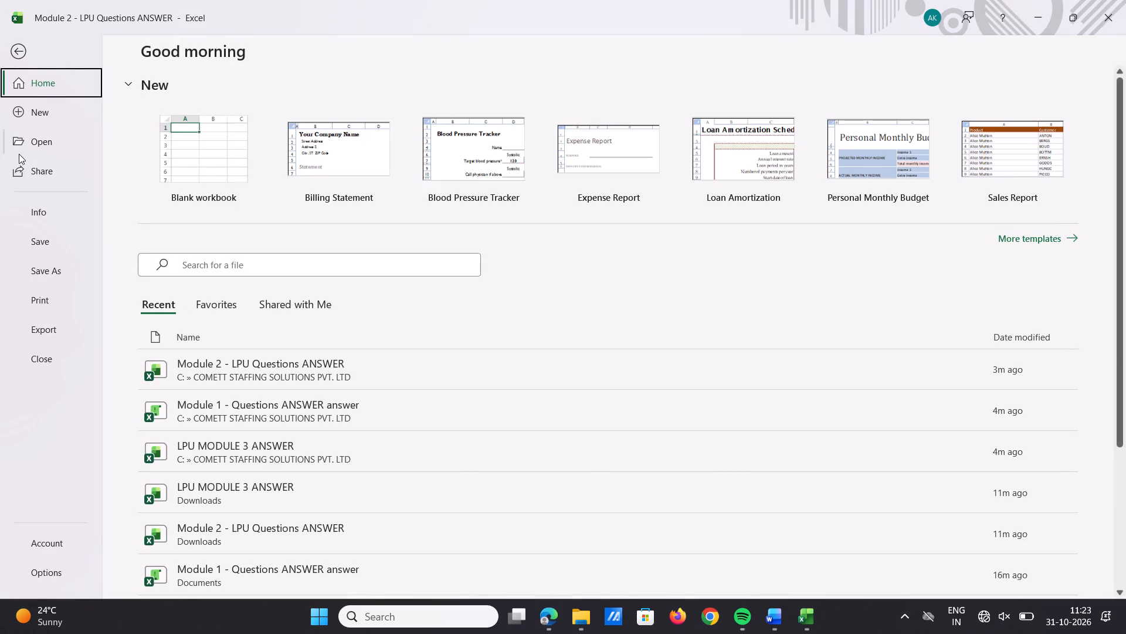
pyautogui.click(47, 238)
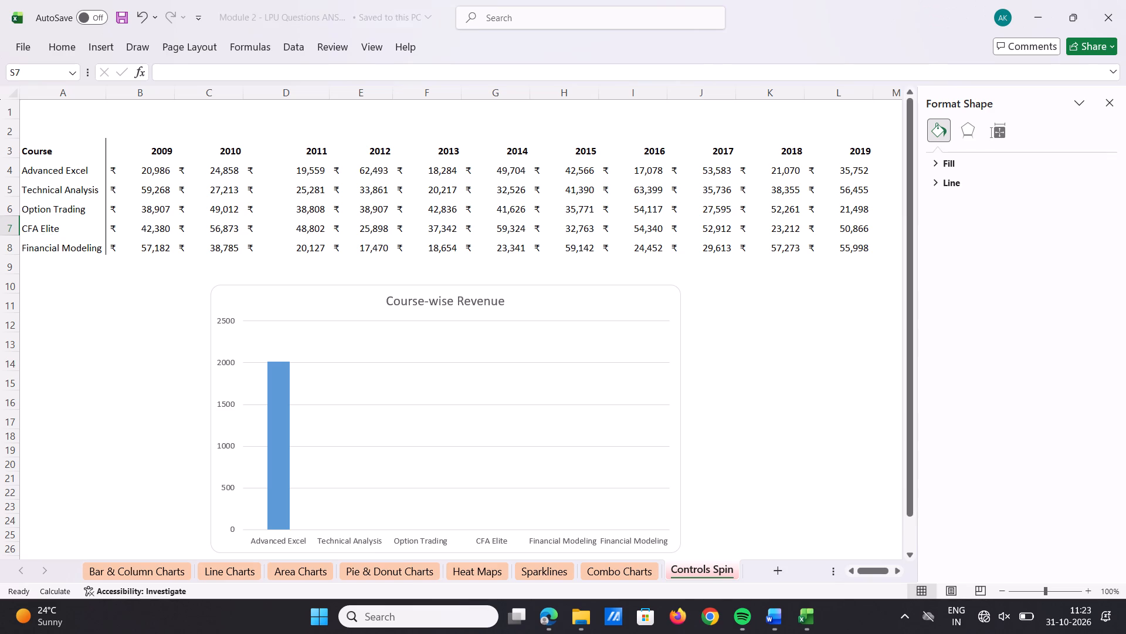
pyautogui.click(1105, 28)
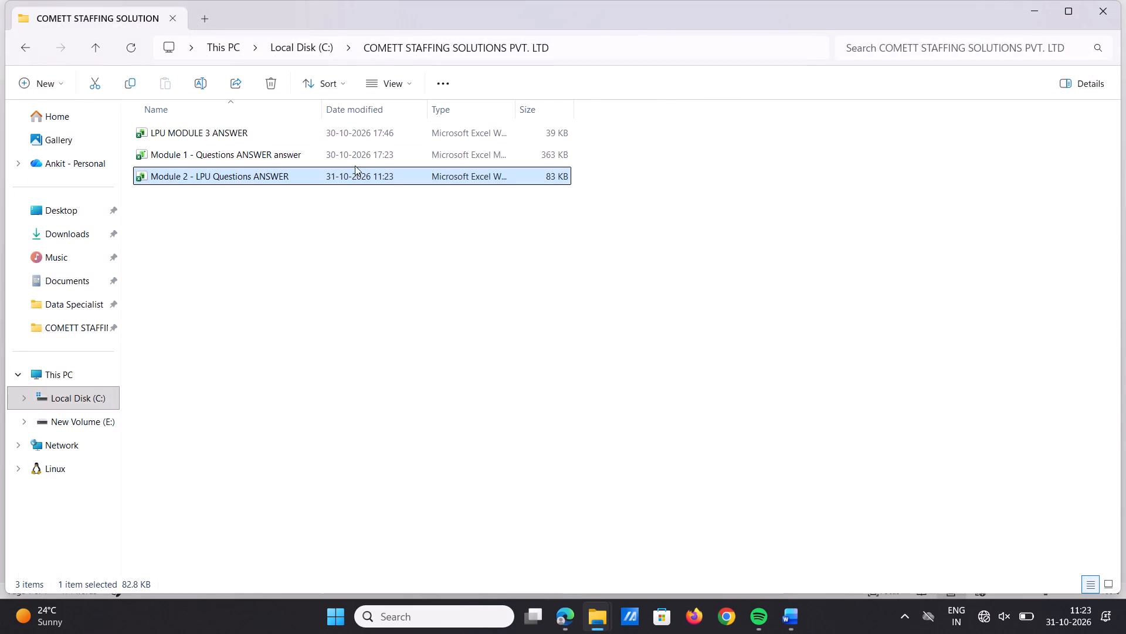
# Open the Module 1 - Questions ANSWER answer workbook from File Explorer for a brief check and close it again.
pyautogui.doubleClick(347, 156)
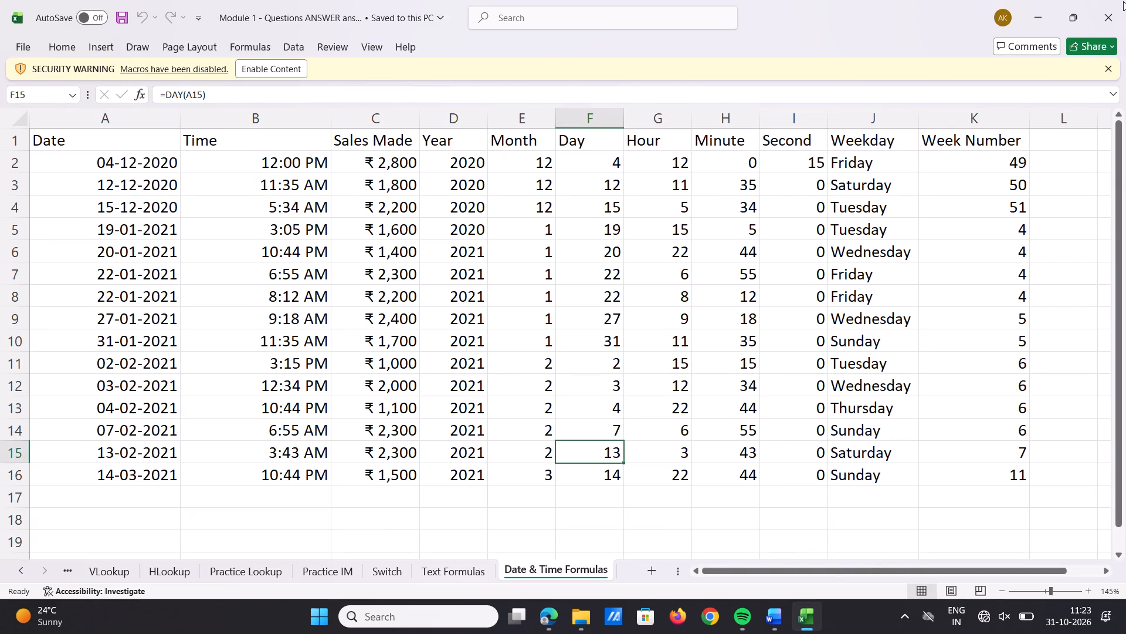
pyautogui.click(1123, 1)
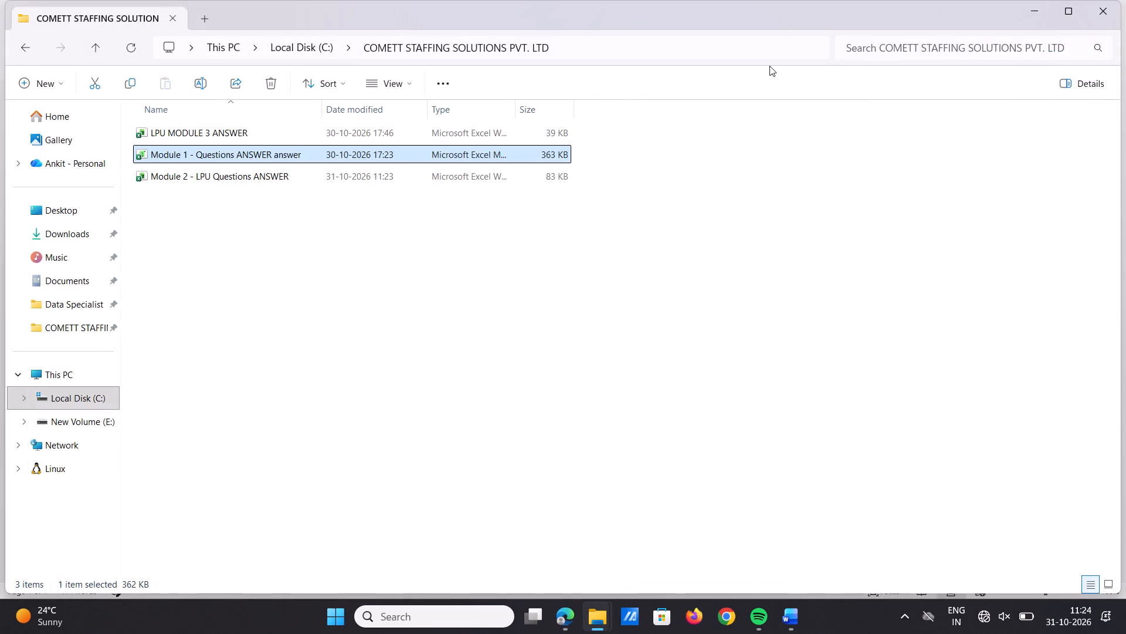
# Go back from the COMETT STAFFING SOLUTIONS PVT. LTD folder to Local Disk (C:) in File Explorer.
pyautogui.click(18, 46)
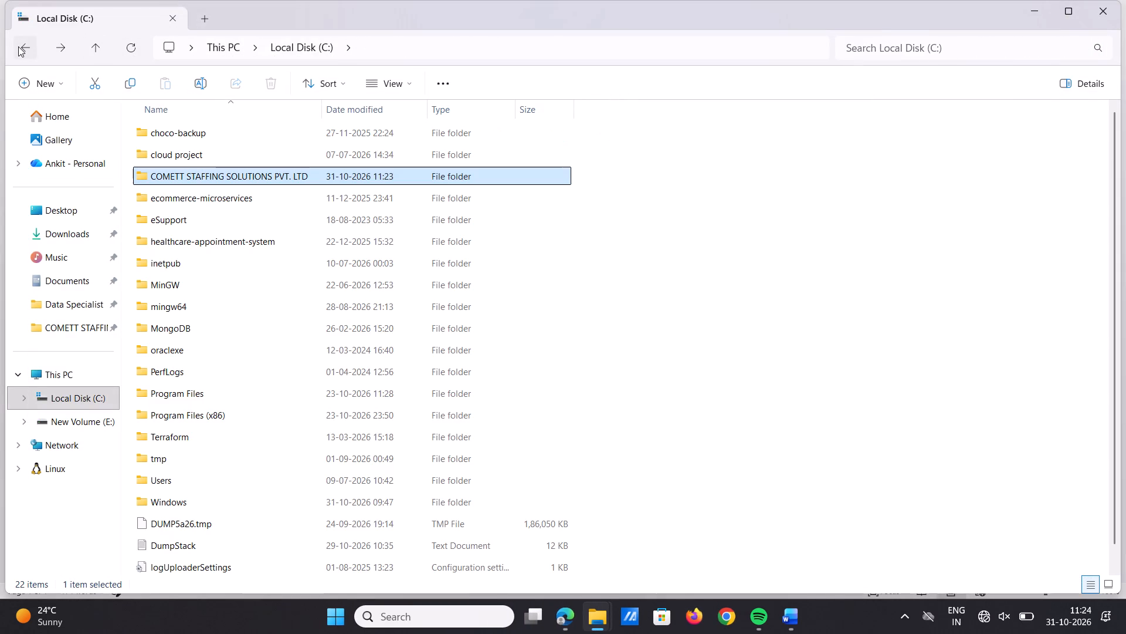
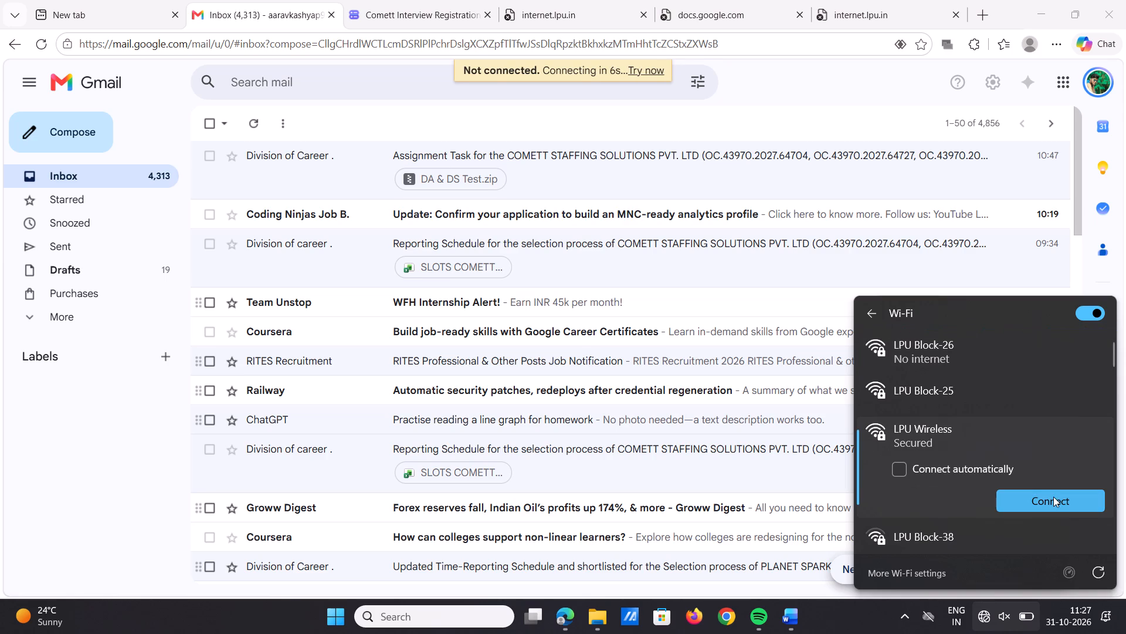
# Connect the computer to the LPU Wireless Wi-Fi network and dismiss the network list.
pyautogui.click(1053, 497)
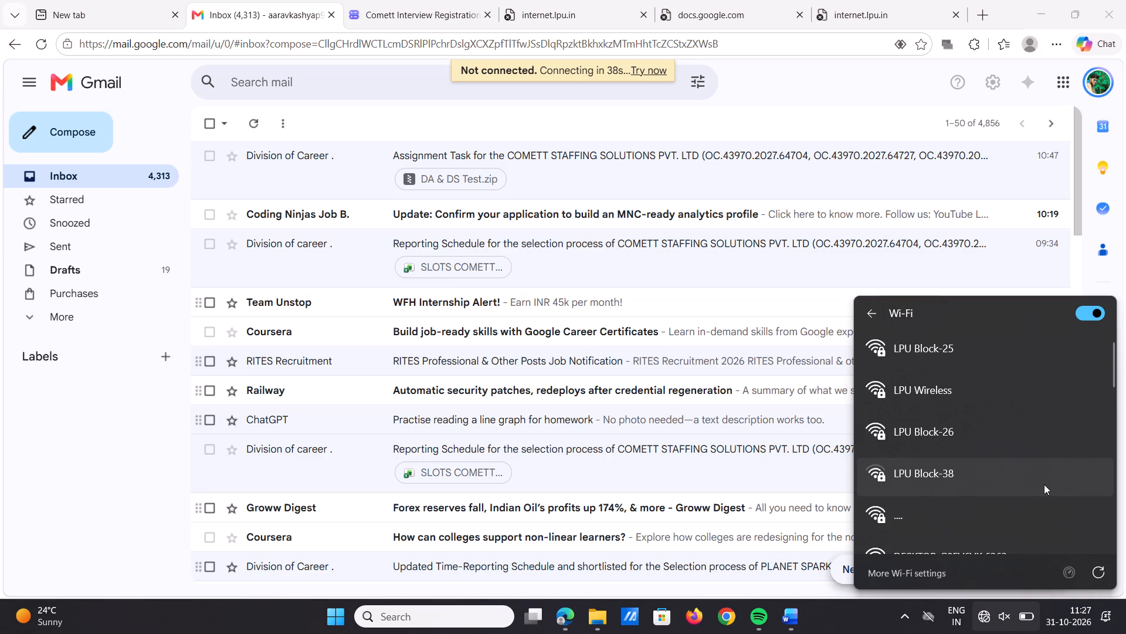
pyautogui.click(958, 386)
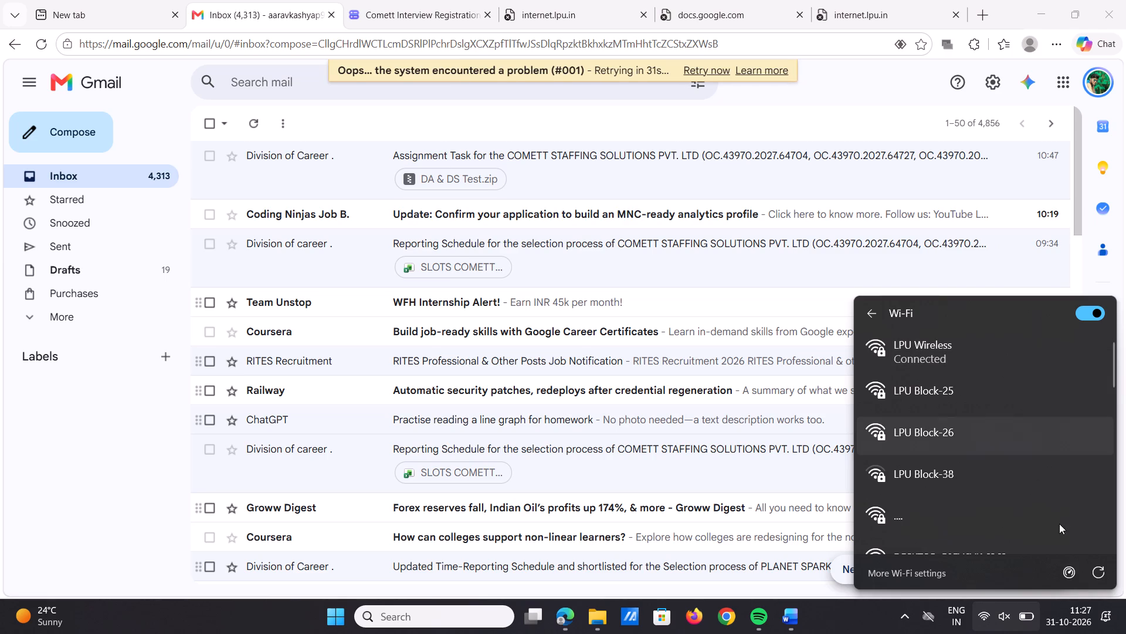